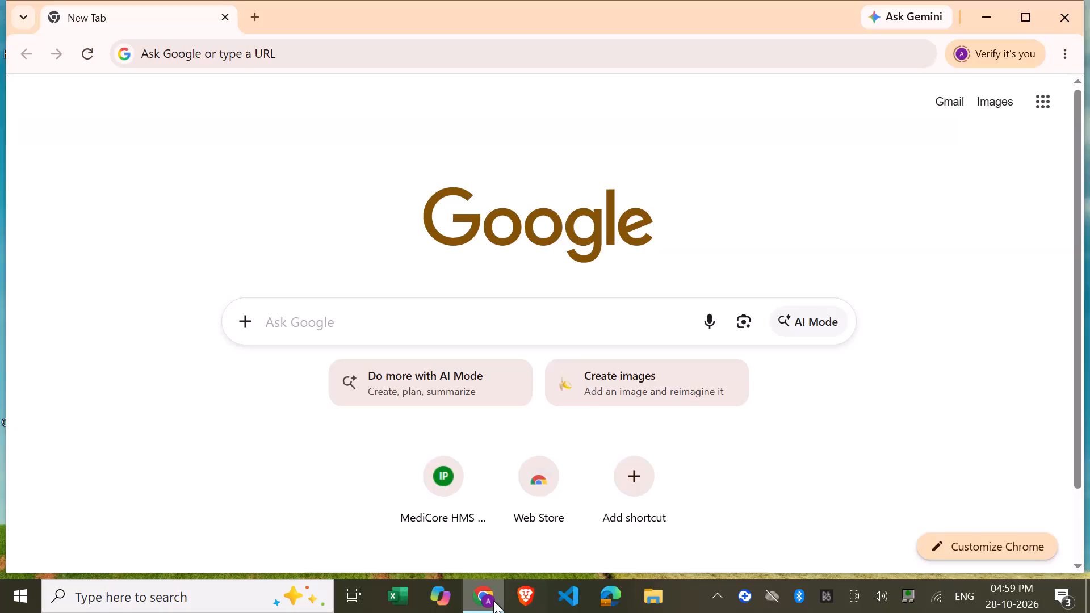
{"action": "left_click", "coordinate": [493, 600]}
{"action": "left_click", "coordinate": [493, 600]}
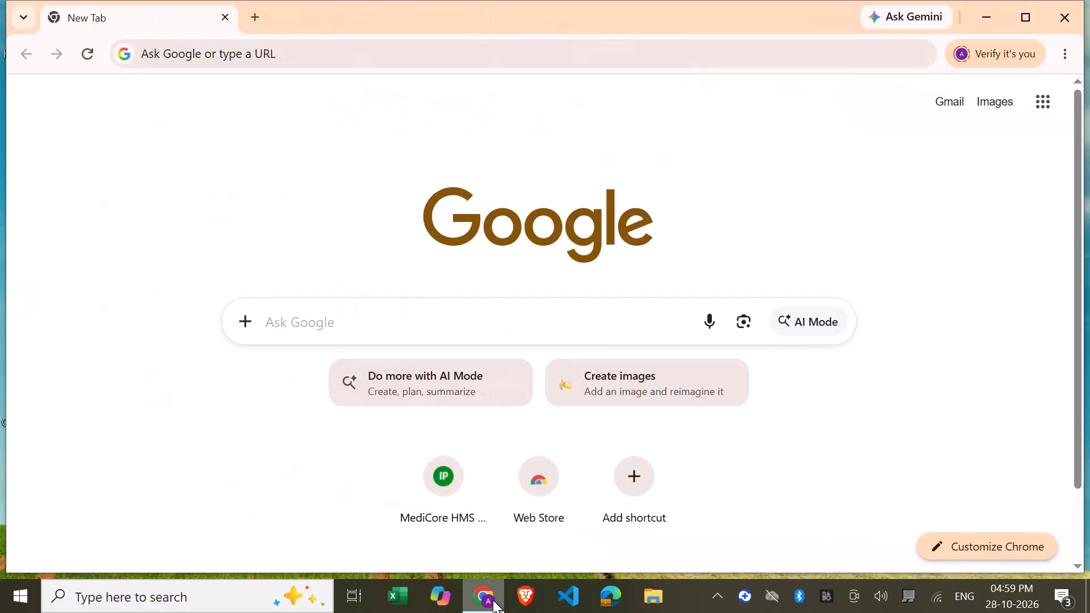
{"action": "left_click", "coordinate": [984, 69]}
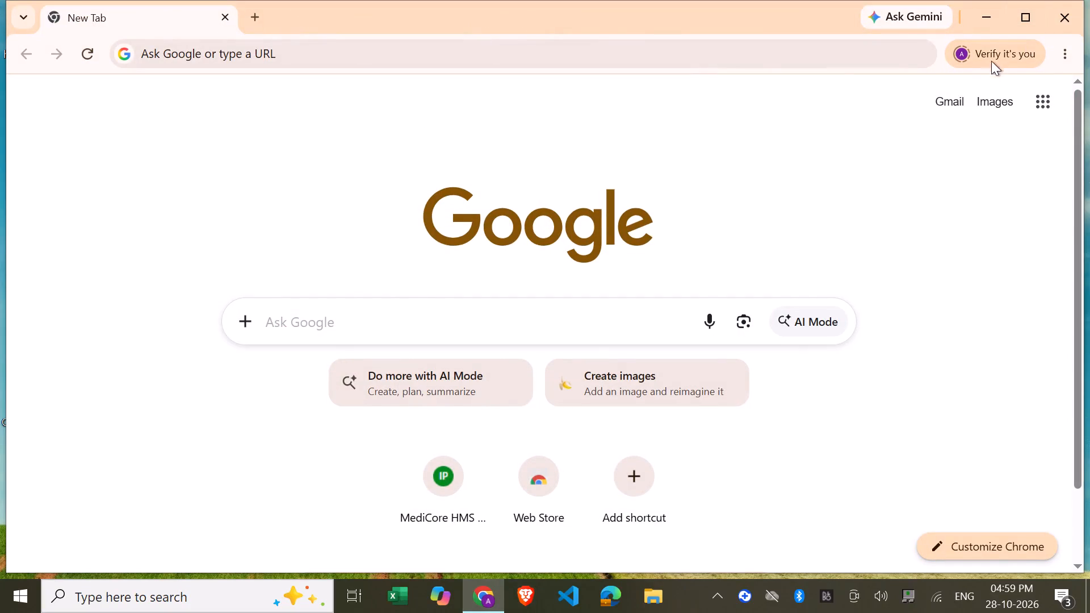
Switch to the Chrome profile labelled Shikhar (itvedant.com) in a new browser window.
{"action": "left_click", "coordinate": [995, 57]}
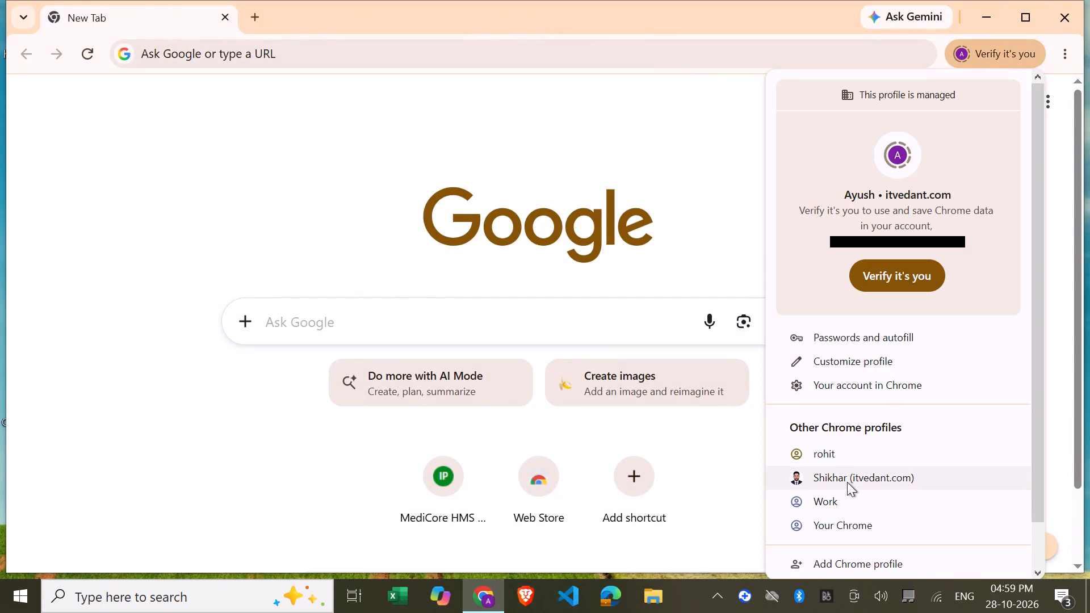
{"action": "left_click", "coordinate": [847, 482]}
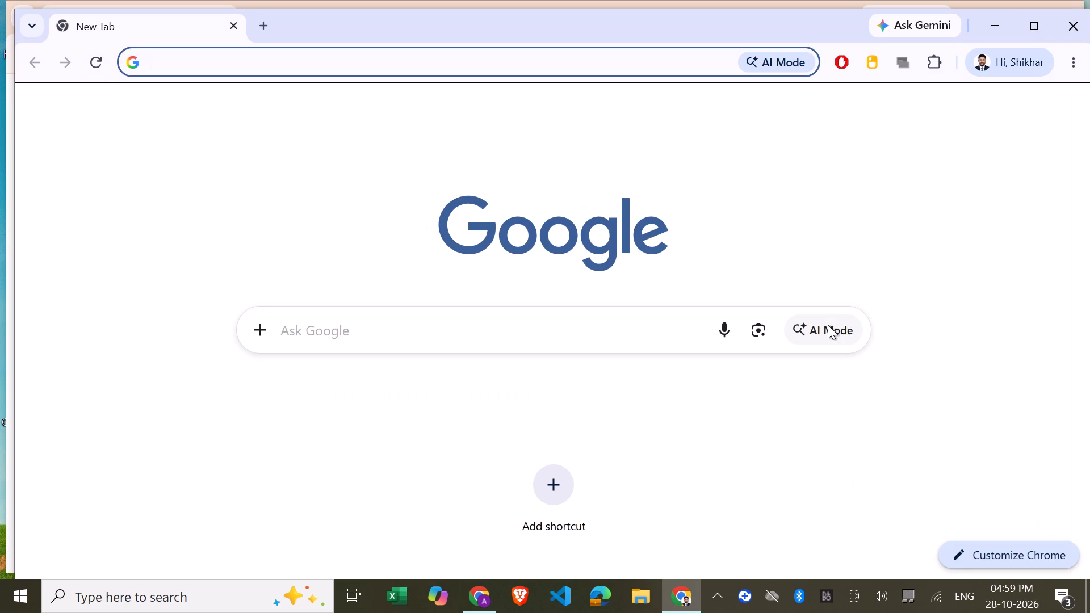
Show the hidden background app icons in the Windows system tray.
{"action": "left_click", "coordinate": [720, 595]}
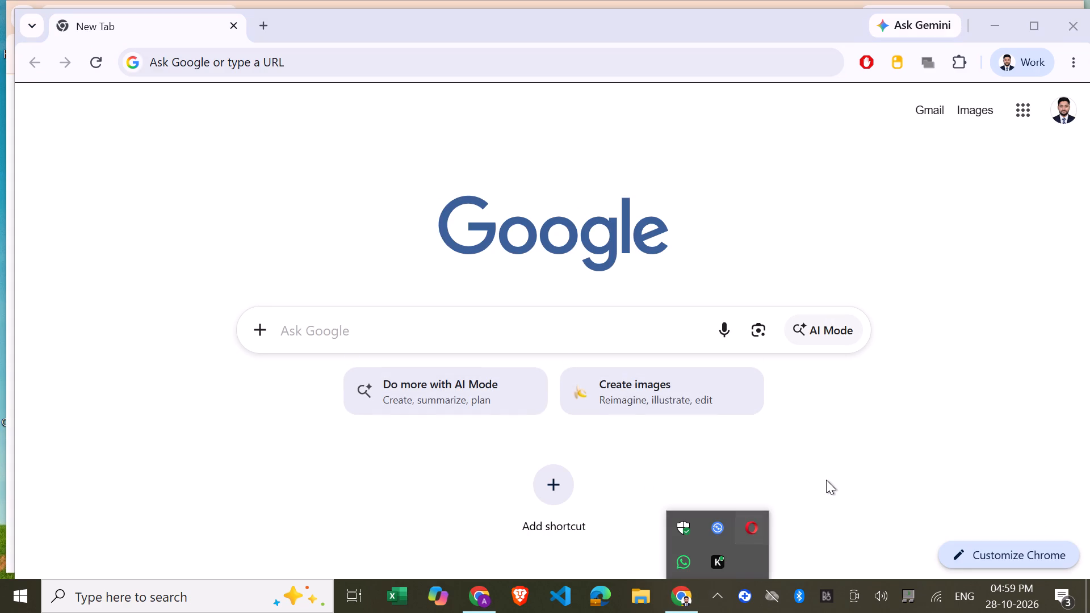
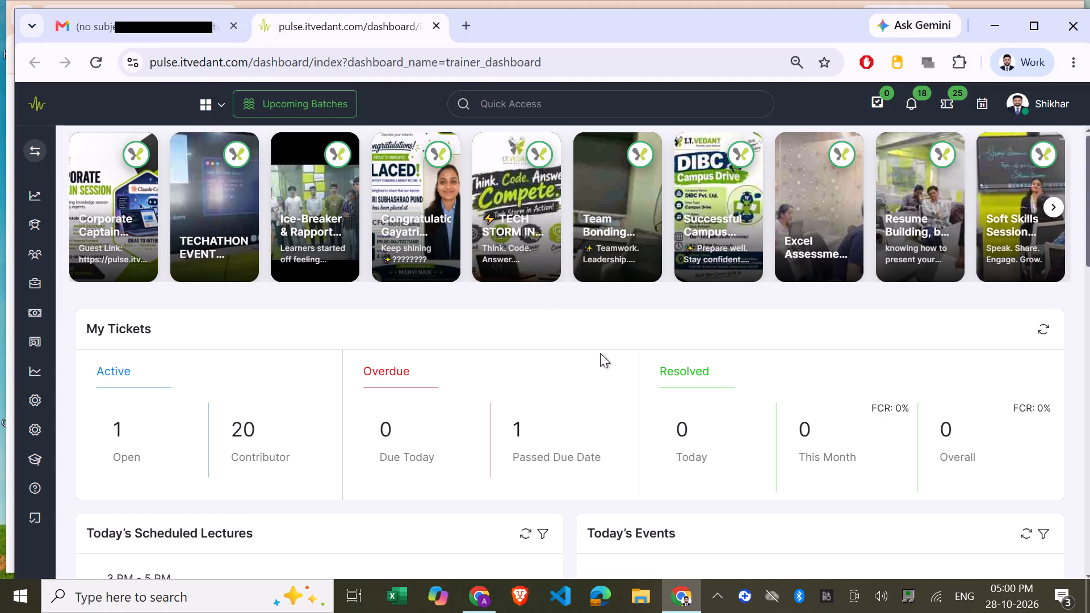
Review the trainer dashboard's learner stats, Batch Progress table, placement records and upcoming batches.
{"action": "scroll", "coordinate": [612, 365], "scroll_direction": "down", "scroll_amount": 8}
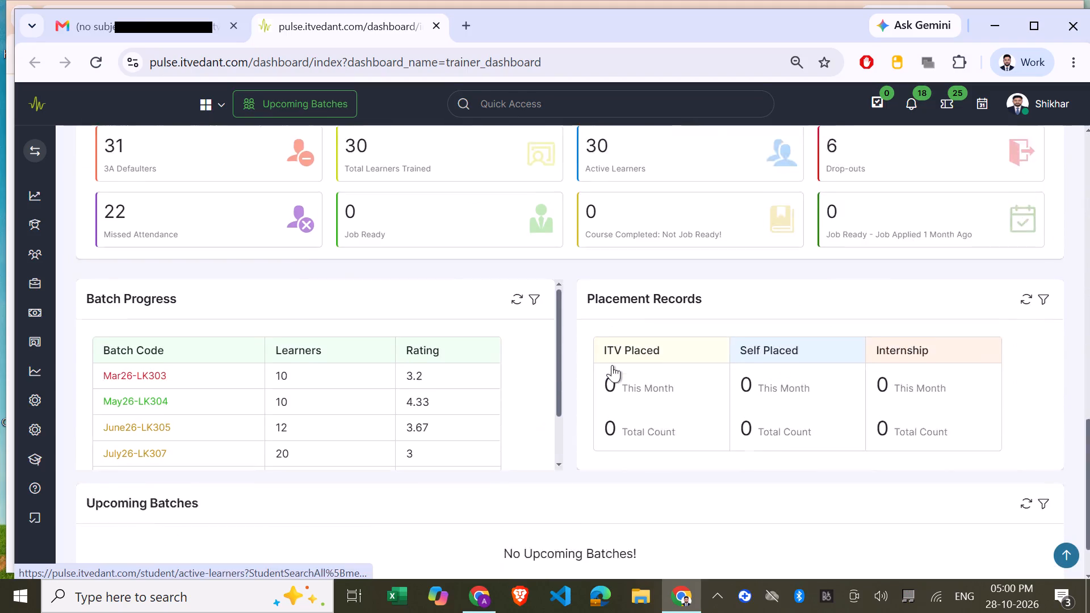
{"action": "scroll", "coordinate": [612, 365], "scroll_direction": "down", "scroll_amount": 1}
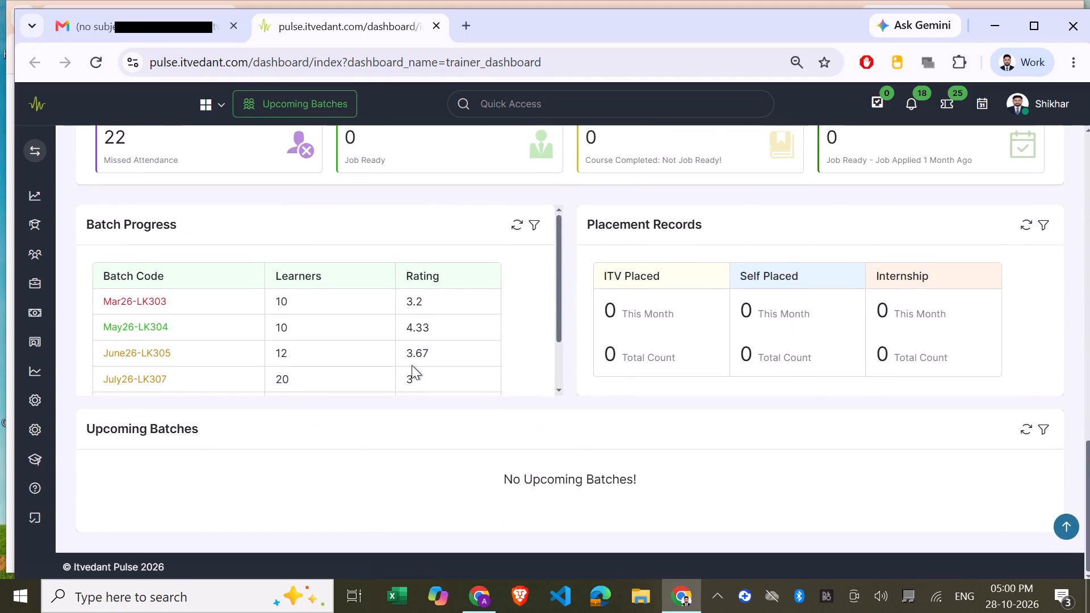
{"action": "scroll", "coordinate": [342, 342], "scroll_direction": "up", "scroll_amount": 1}
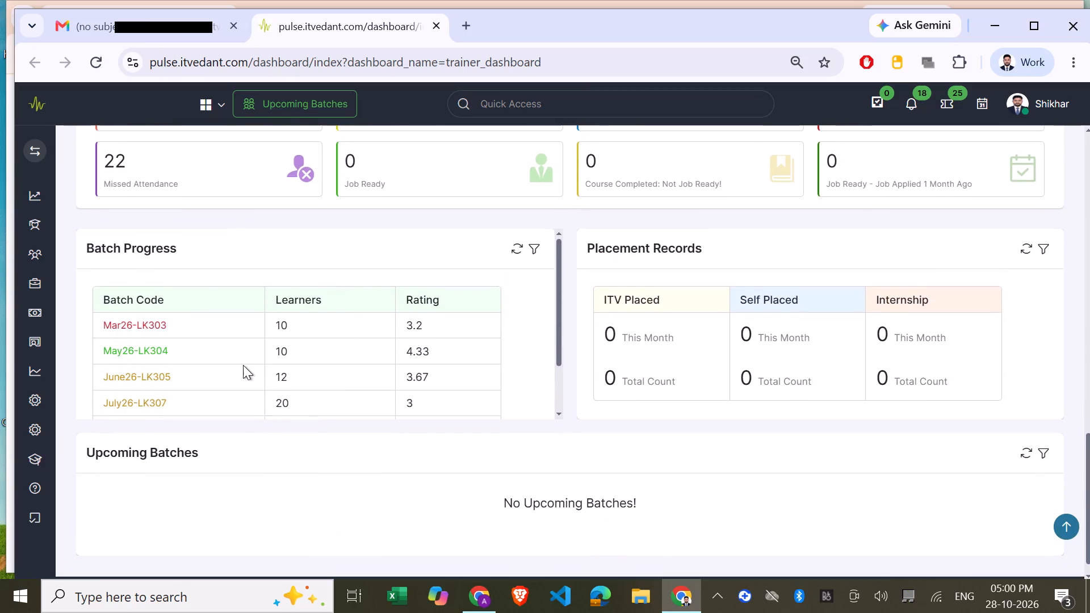
{"action": "scroll", "coordinate": [243, 365], "scroll_direction": "down", "scroll_amount": 2}
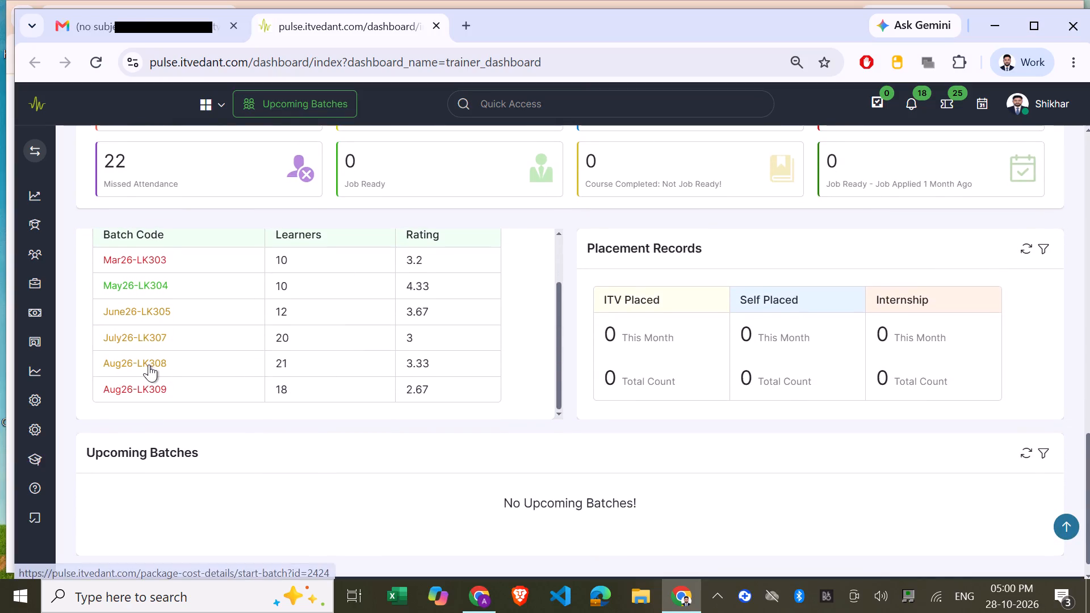
{"action": "scroll", "coordinate": [382, 355], "scroll_direction": "down", "scroll_amount": 3}
{"action": "scroll", "coordinate": [382, 355], "scroll_direction": "up", "scroll_amount": 3}
{"action": "scroll", "coordinate": [382, 355], "scroll_direction": "down", "scroll_amount": 1}
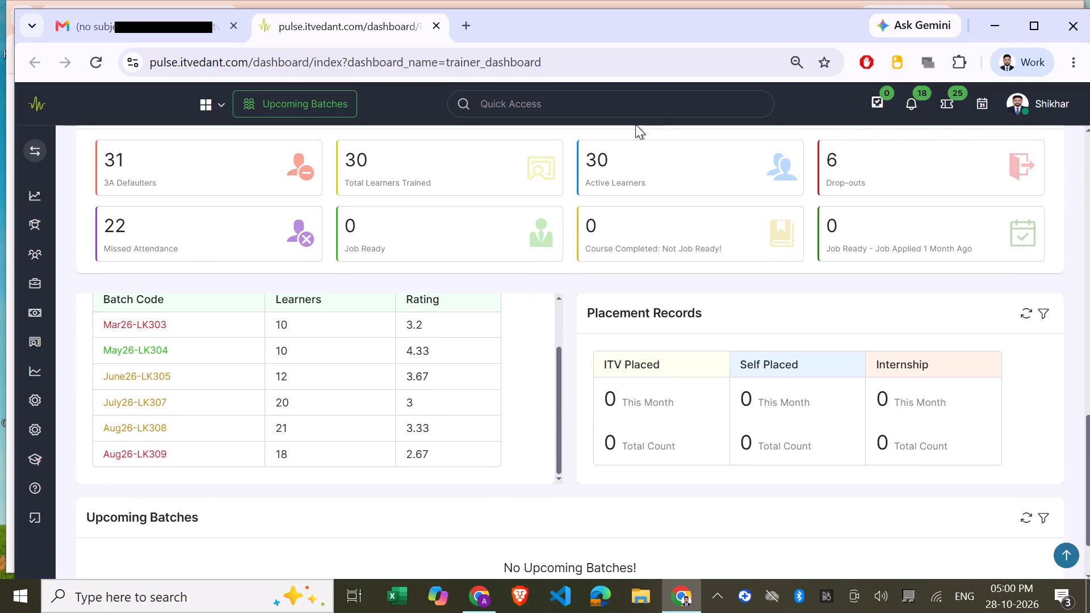
Open the calendar and examine the October 2026 attendance entries, leaves, holidays and upcoming birthdays and work anniversaries.
{"action": "left_click", "coordinate": [974, 104]}
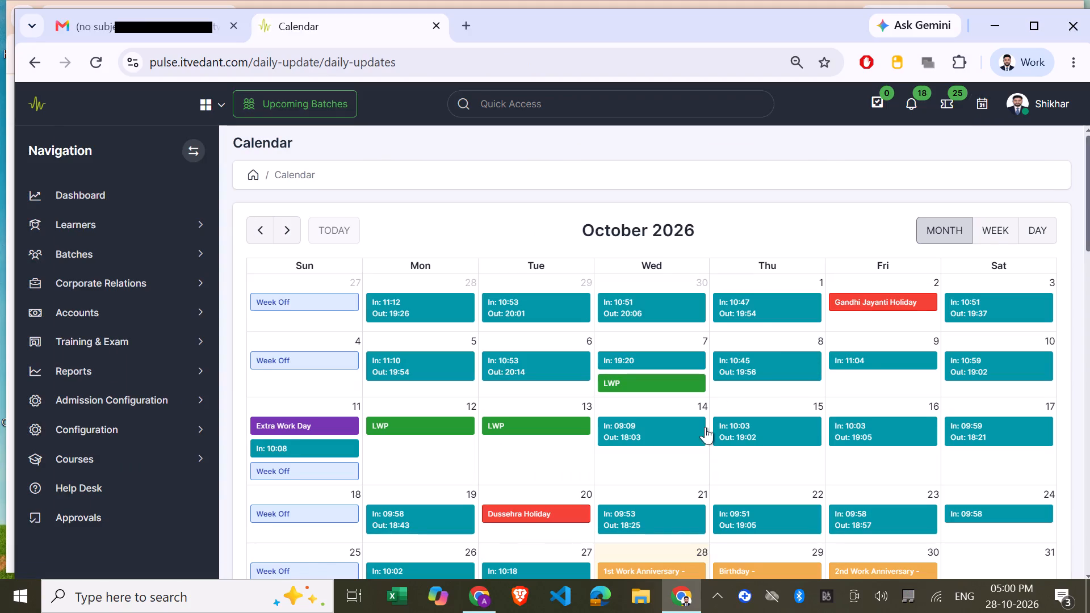
{"action": "scroll", "coordinate": [808, 413], "scroll_direction": "down", "scroll_amount": 1}
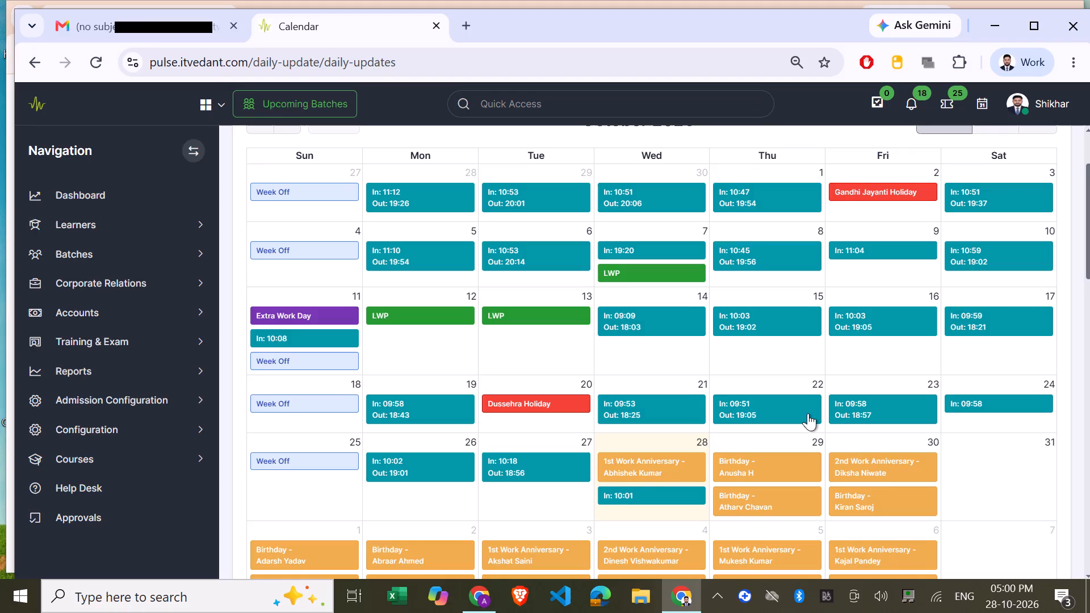
{"action": "scroll", "coordinate": [808, 413], "scroll_direction": "down", "scroll_amount": 1}
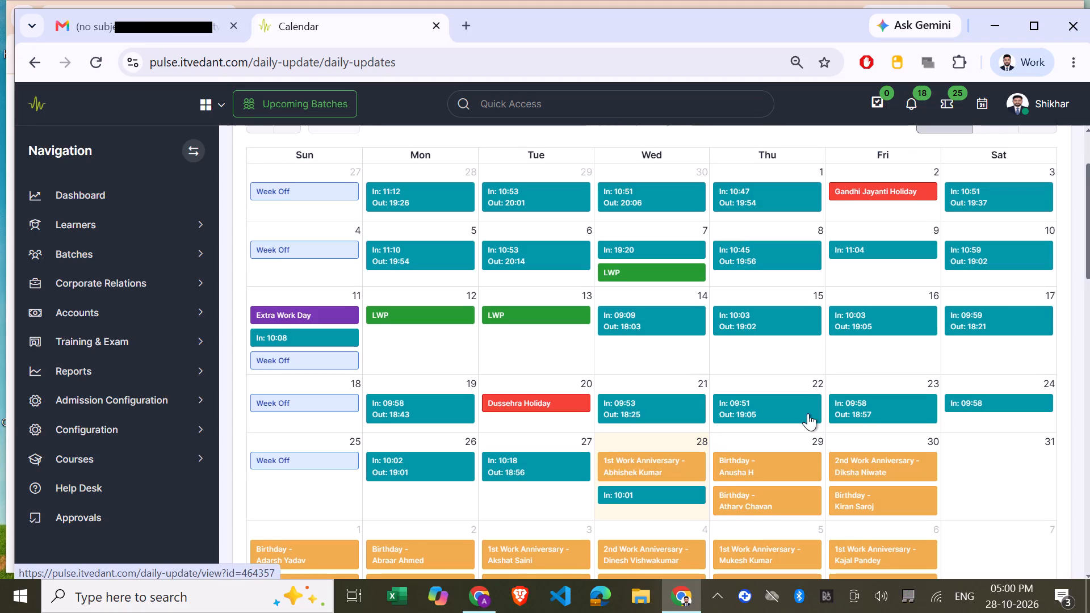
{"action": "scroll", "coordinate": [808, 413], "scroll_direction": "down", "scroll_amount": 3}
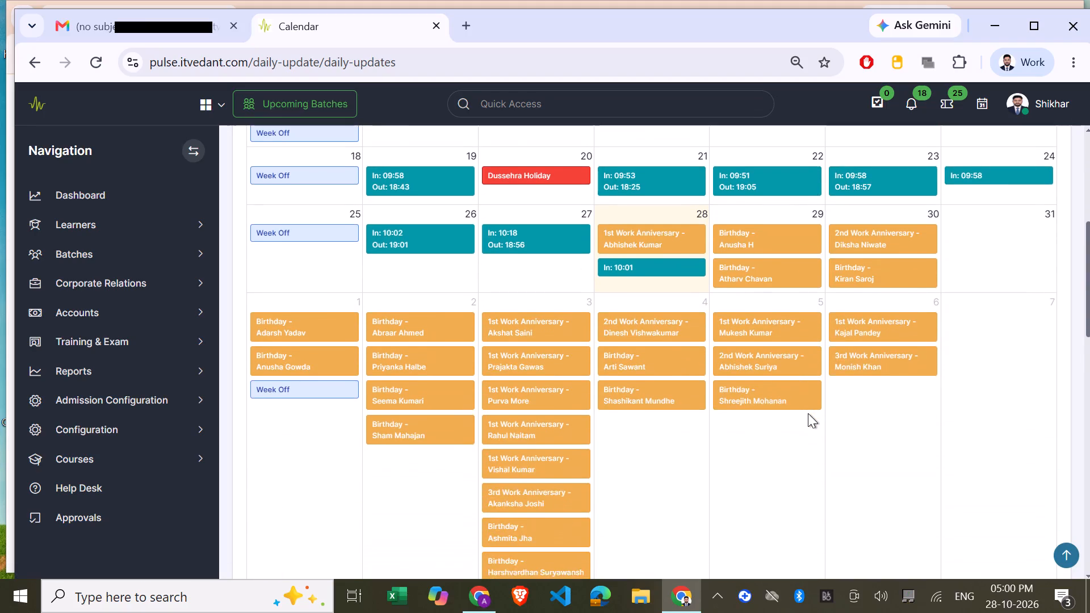
{"action": "scroll", "coordinate": [808, 413], "scroll_direction": "down", "scroll_amount": 2}
{"action": "scroll", "coordinate": [808, 413], "scroll_direction": "up", "scroll_amount": 1}
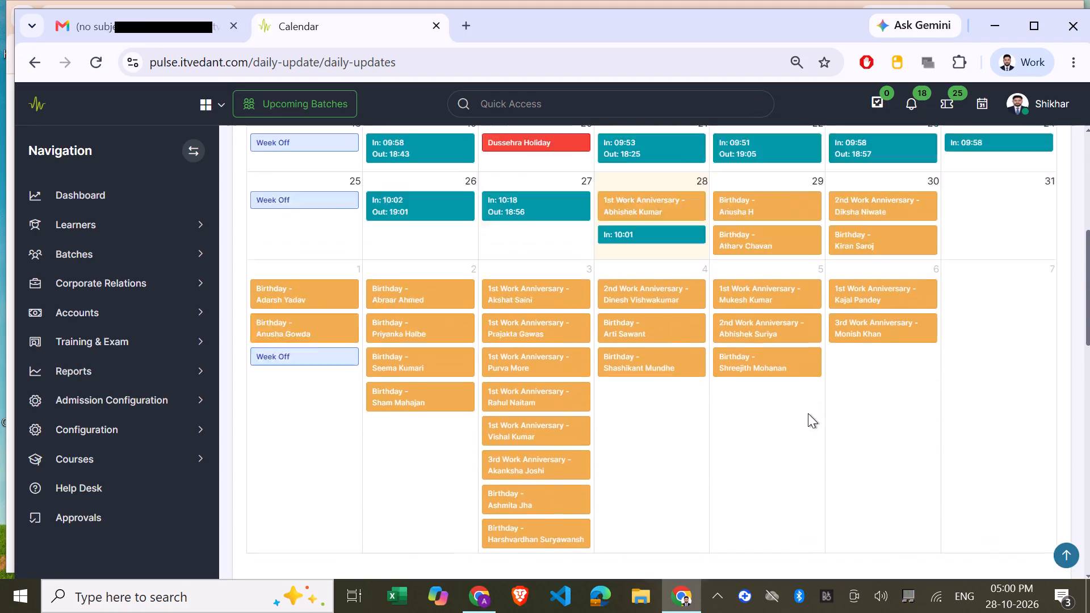
{"action": "scroll", "coordinate": [808, 413], "scroll_direction": "up", "scroll_amount": 2}
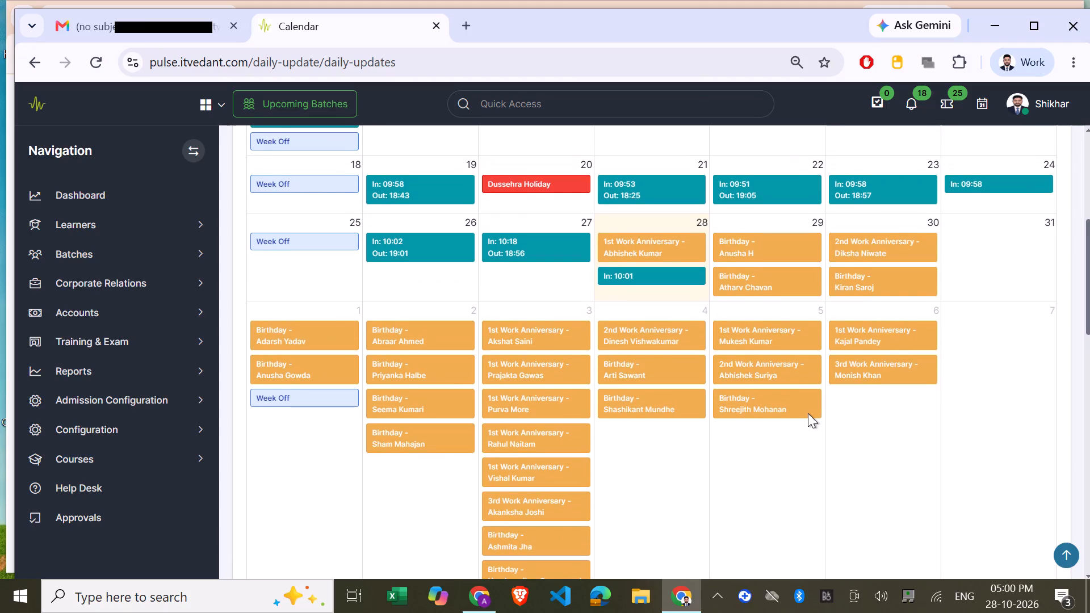
{"action": "scroll", "coordinate": [808, 413], "scroll_direction": "up", "scroll_amount": 1}
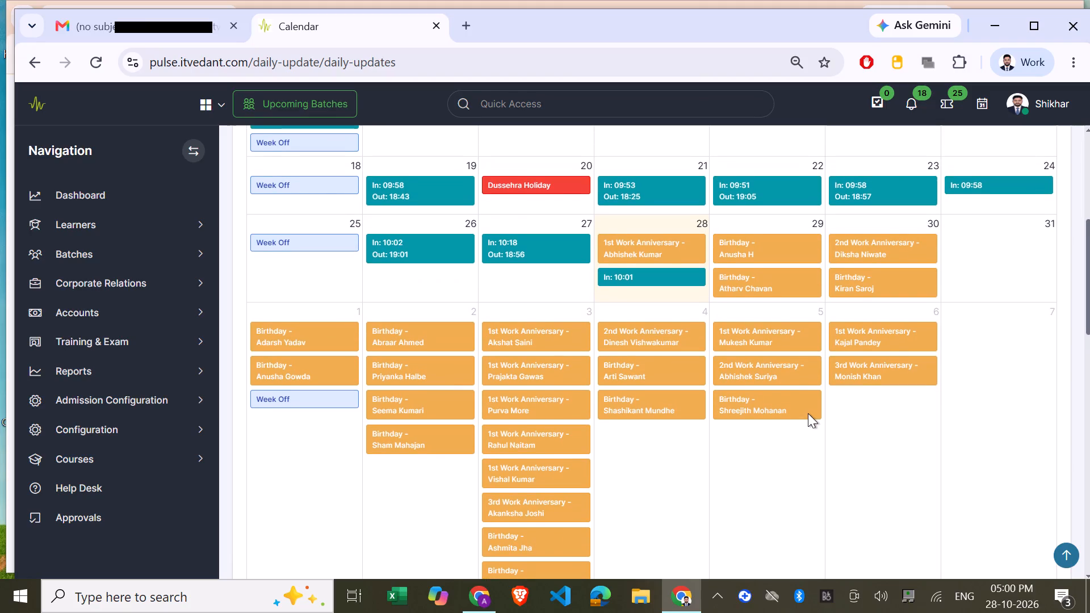
{"action": "scroll", "coordinate": [808, 413], "scroll_direction": "up", "scroll_amount": 1}
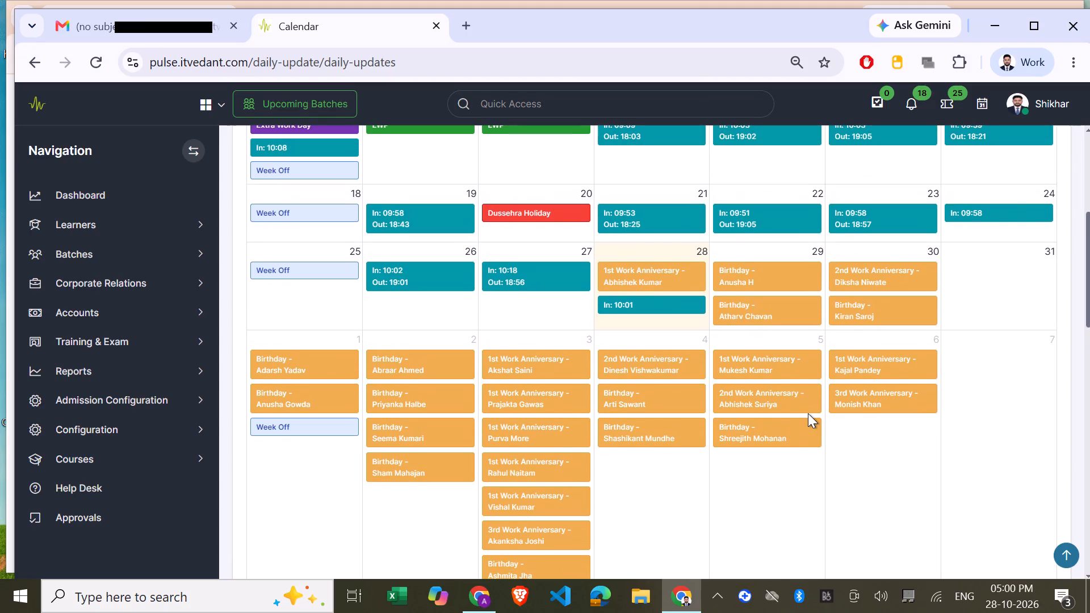
{"action": "scroll", "coordinate": [808, 413], "scroll_direction": "up", "scroll_amount": 3}
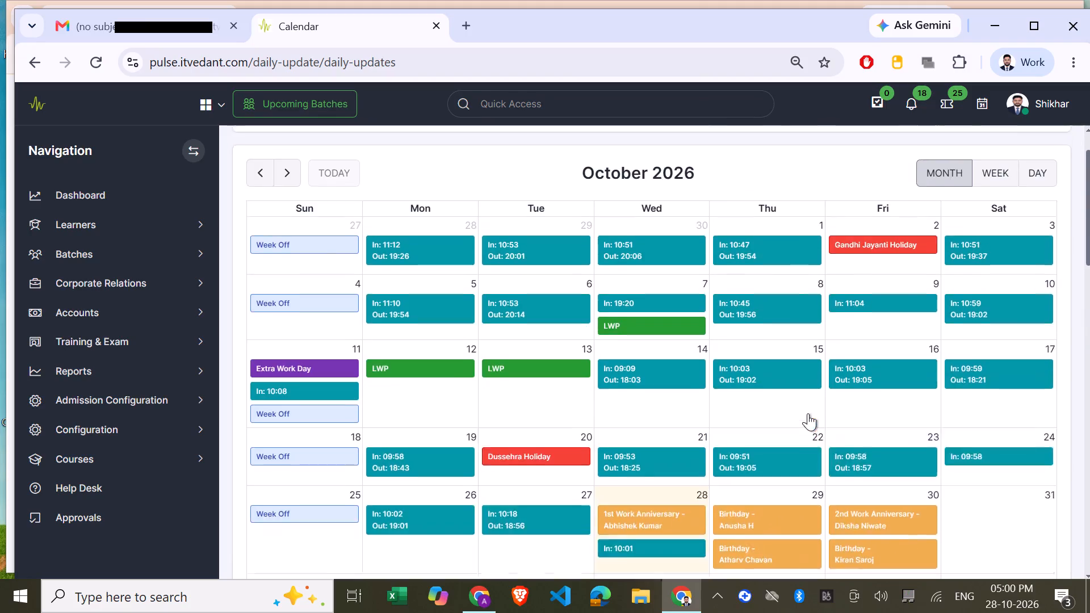
{"action": "scroll", "coordinate": [808, 413], "scroll_direction": "up", "scroll_amount": 1}
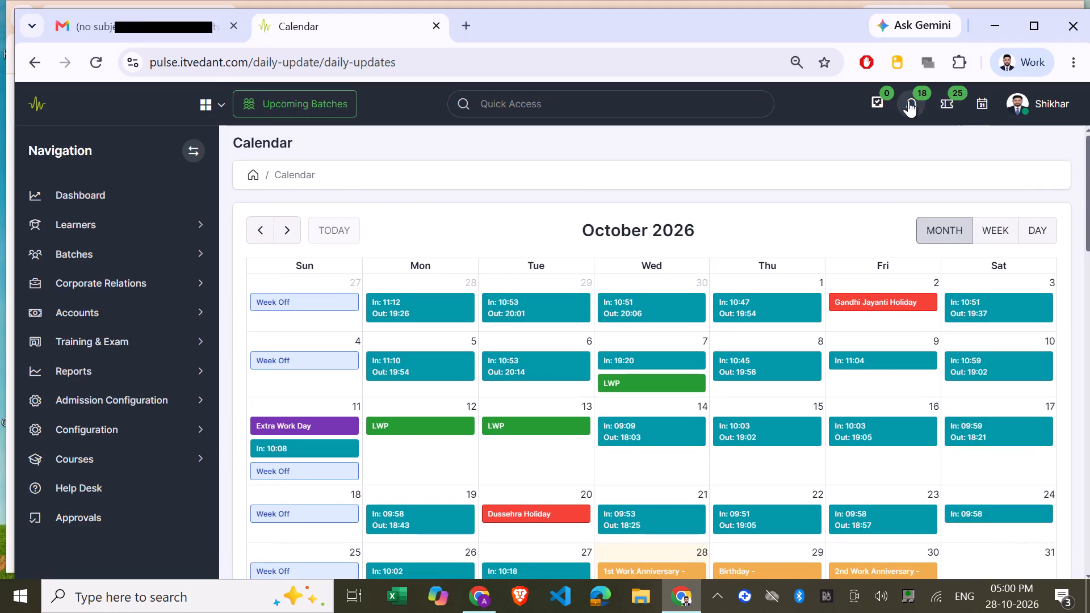
Open the notifications page to view the recent ticket notifications.
{"action": "left_click", "coordinate": [908, 100]}
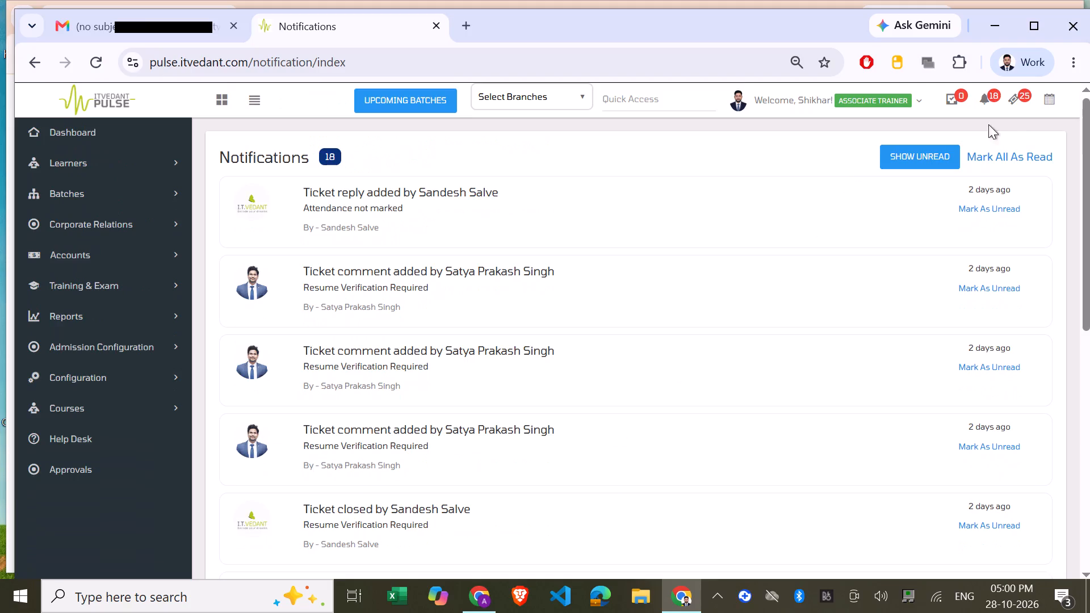
{"action": "left_click", "coordinate": [1011, 94]}
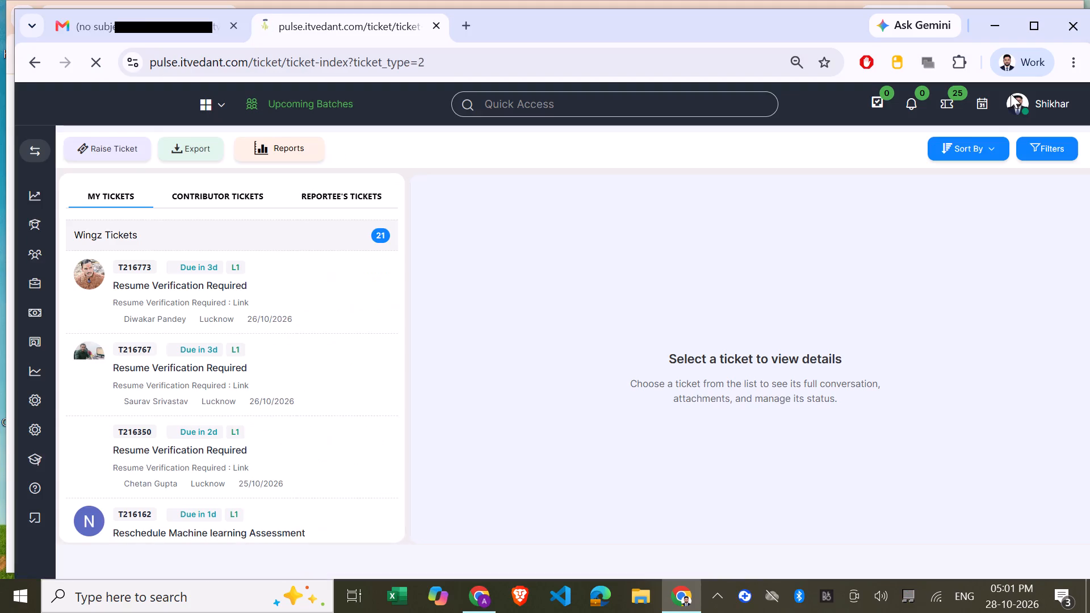
{"action": "left_click", "coordinate": [320, 300]}
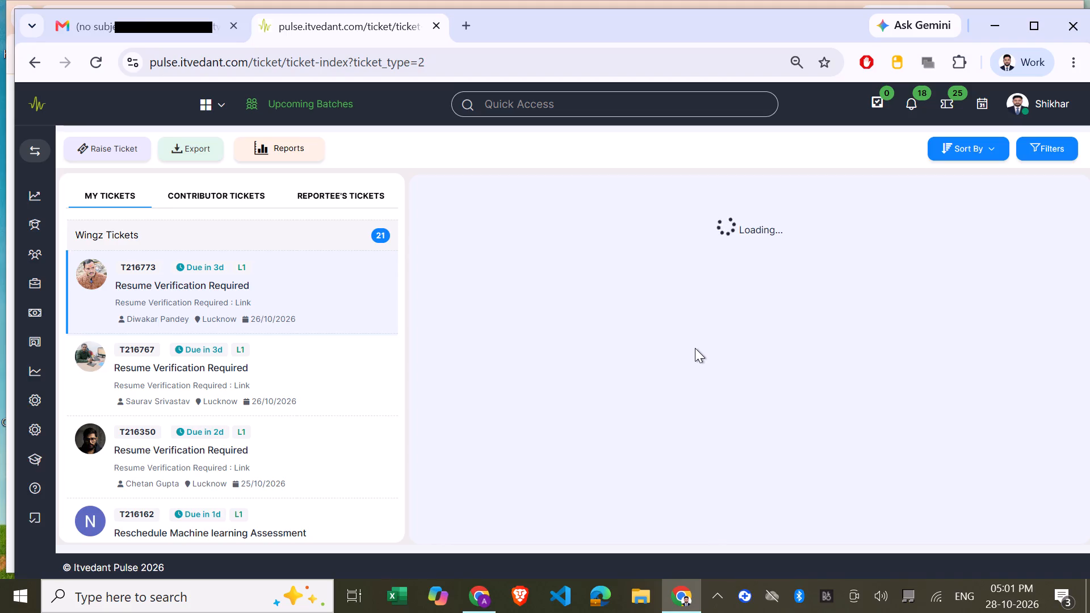
{"action": "scroll", "coordinate": [695, 348], "scroll_direction": "down", "scroll_amount": 7}
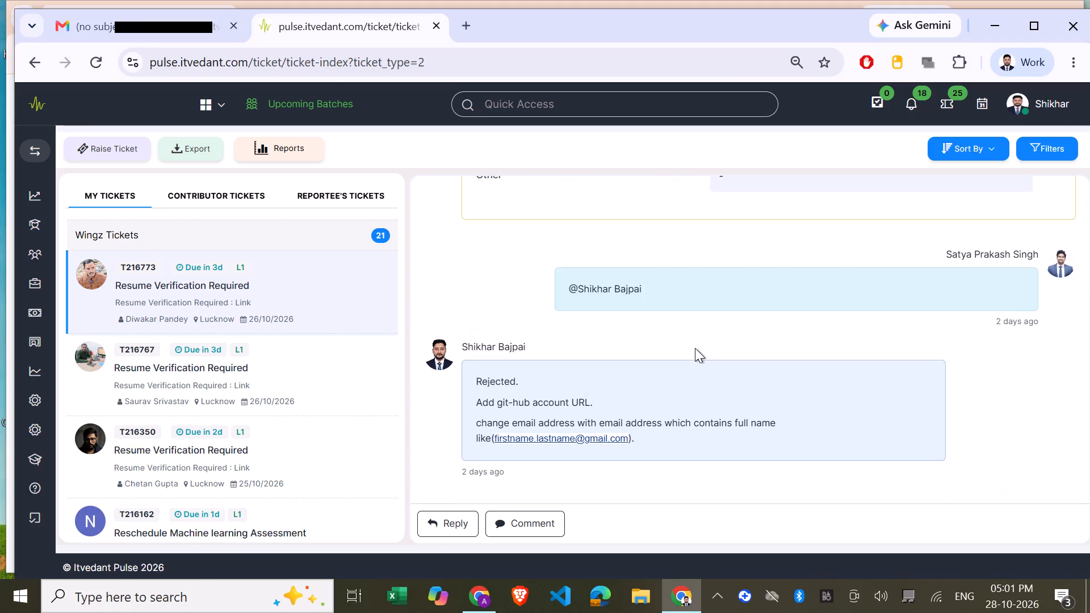
{"action": "left_click", "coordinate": [238, 358]}
{"action": "scroll", "coordinate": [682, 339], "scroll_direction": "down", "scroll_amount": 3}
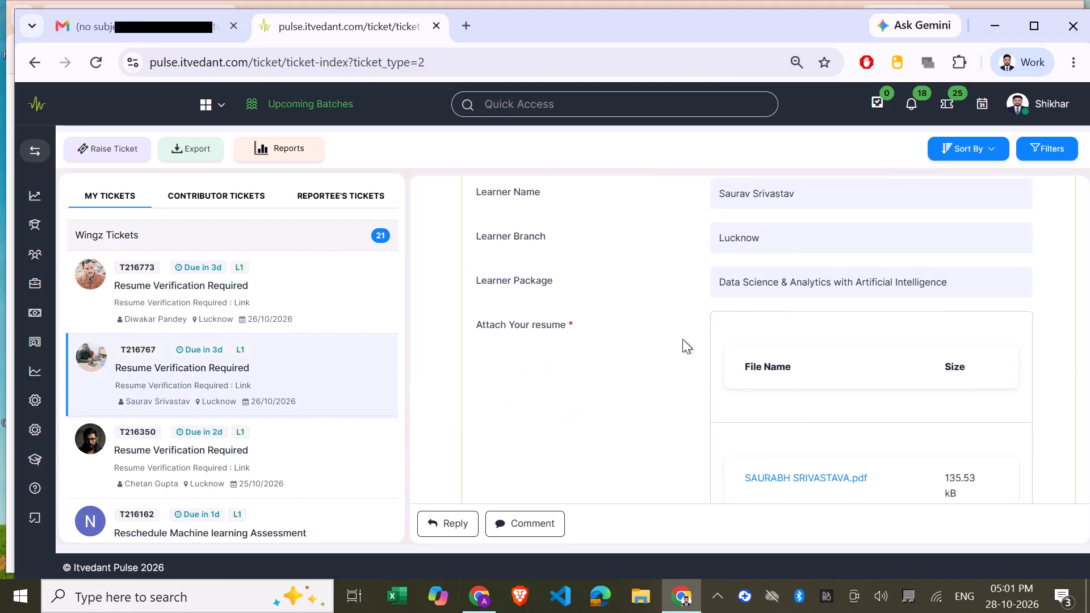
{"action": "scroll", "coordinate": [682, 339], "scroll_direction": "down", "scroll_amount": 6}
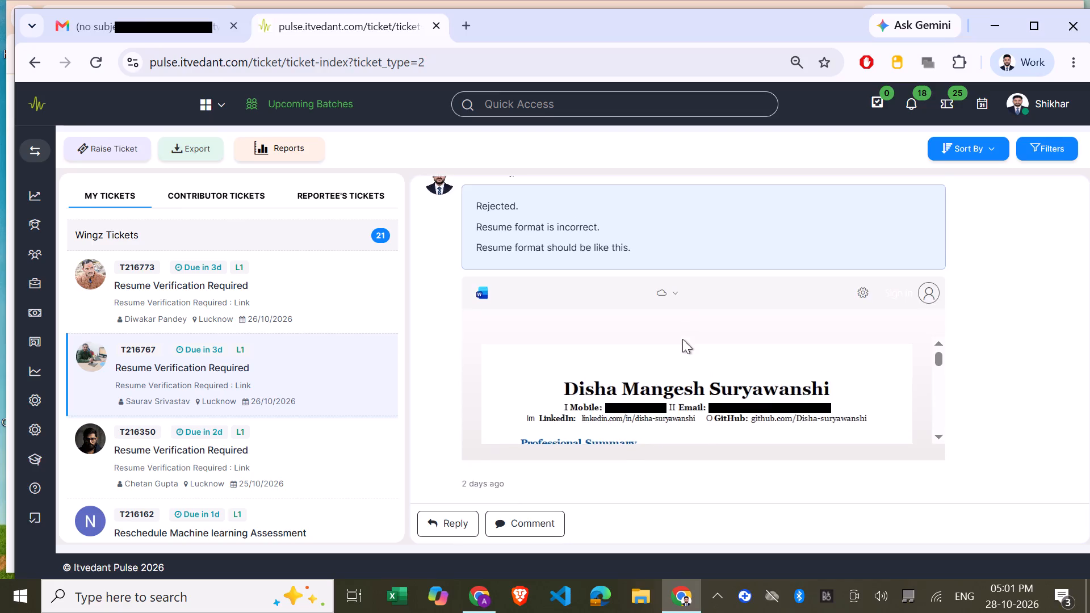
{"action": "scroll", "coordinate": [682, 339], "scroll_direction": "down", "scroll_amount": 3}
{"action": "scroll", "coordinate": [350, 387], "scroll_direction": "down", "scroll_amount": 2}
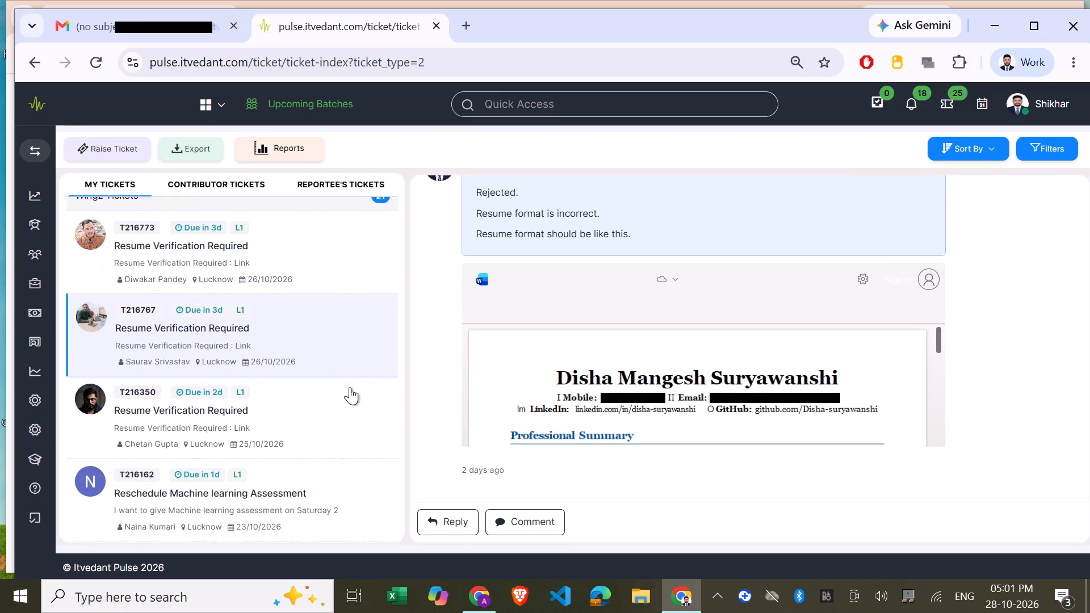
{"action": "scroll", "coordinate": [350, 387], "scroll_direction": "down", "scroll_amount": 1}
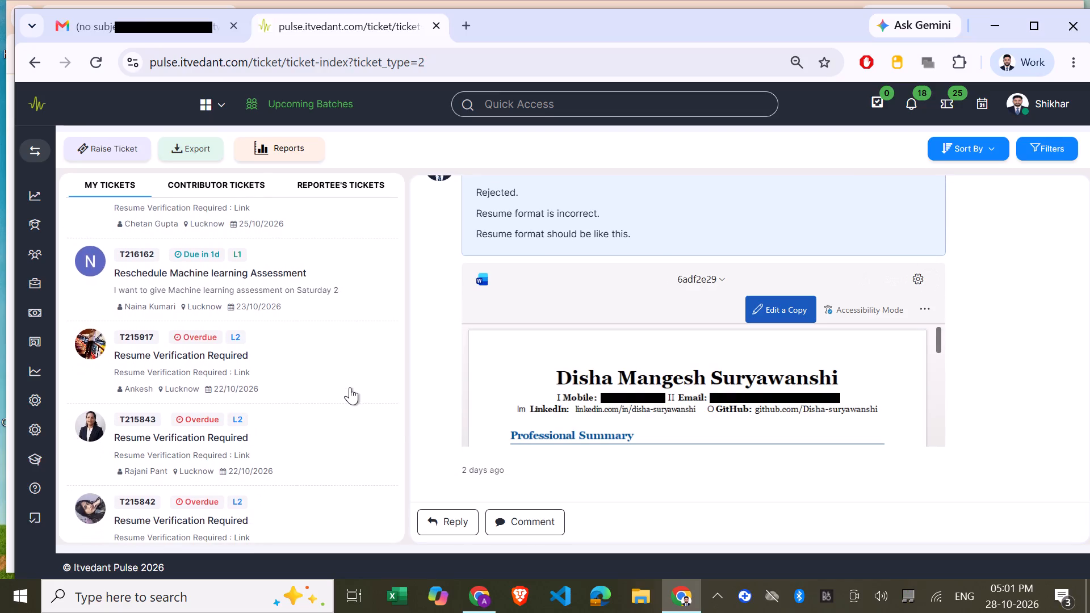
{"action": "scroll", "coordinate": [350, 387], "scroll_direction": "down", "scroll_amount": 3}
{"action": "scroll", "coordinate": [350, 328], "scroll_direction": "down", "scroll_amount": 3}
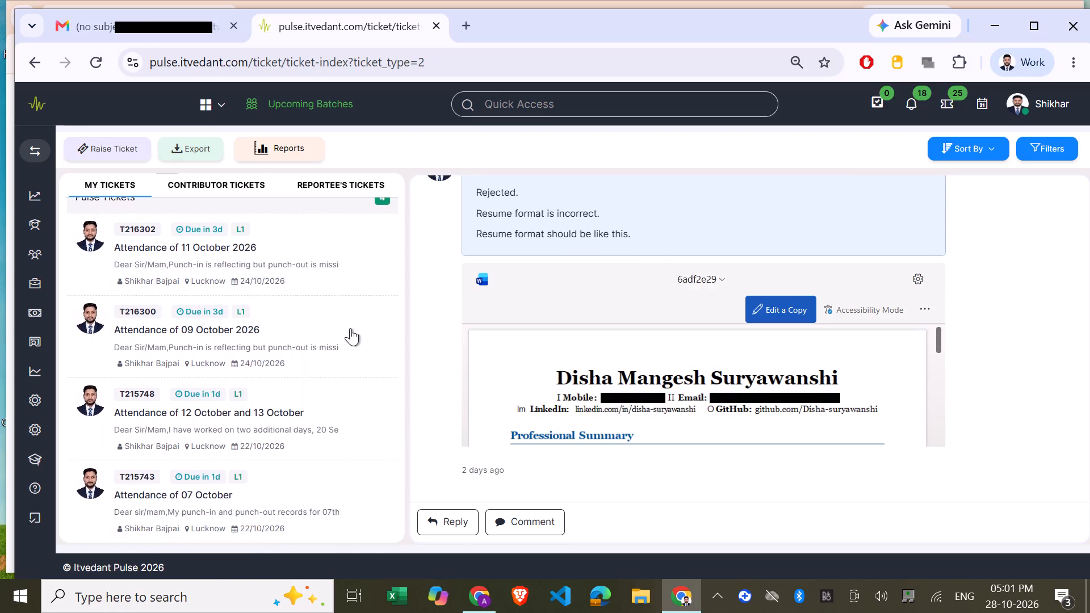
{"action": "scroll", "coordinate": [350, 328], "scroll_direction": "down", "scroll_amount": 1}
{"action": "left_click", "coordinate": [351, 261]}
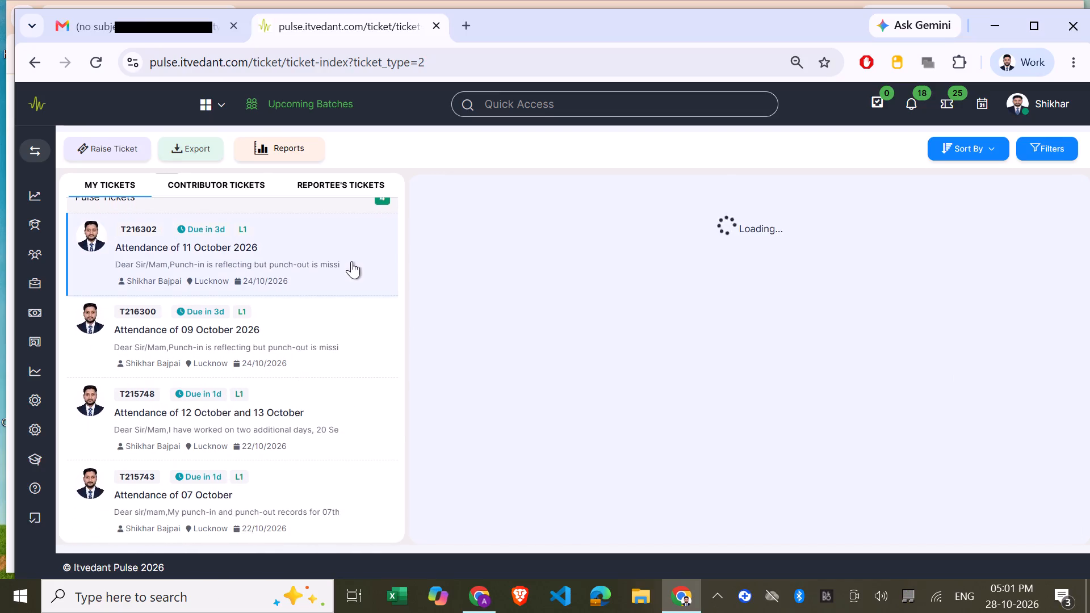
{"action": "scroll", "coordinate": [738, 366], "scroll_direction": "down", "scroll_amount": 4}
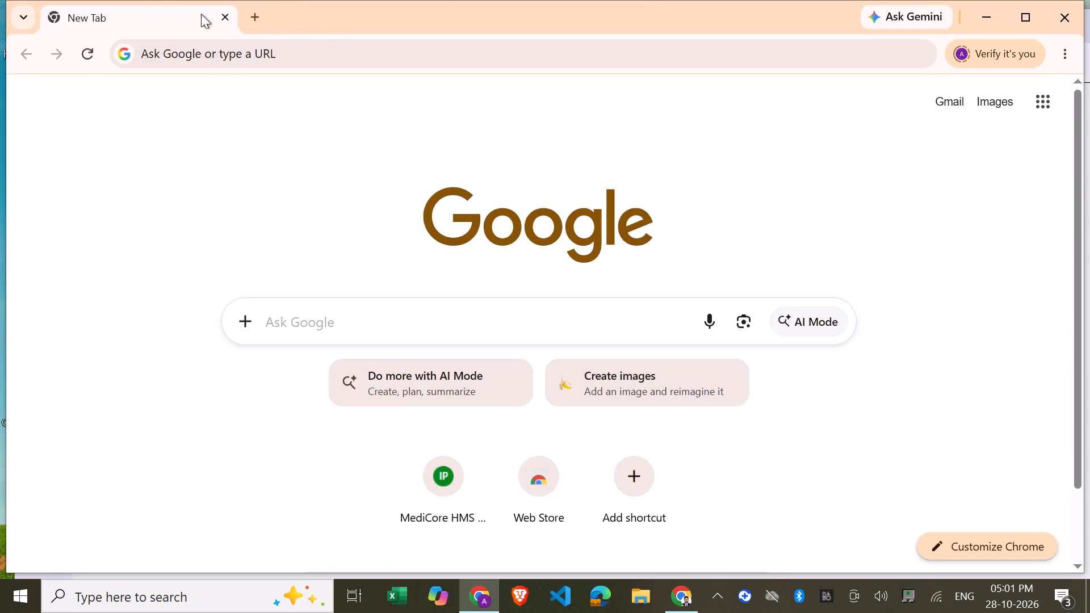
{"action": "left_click", "coordinate": [1058, 17]}
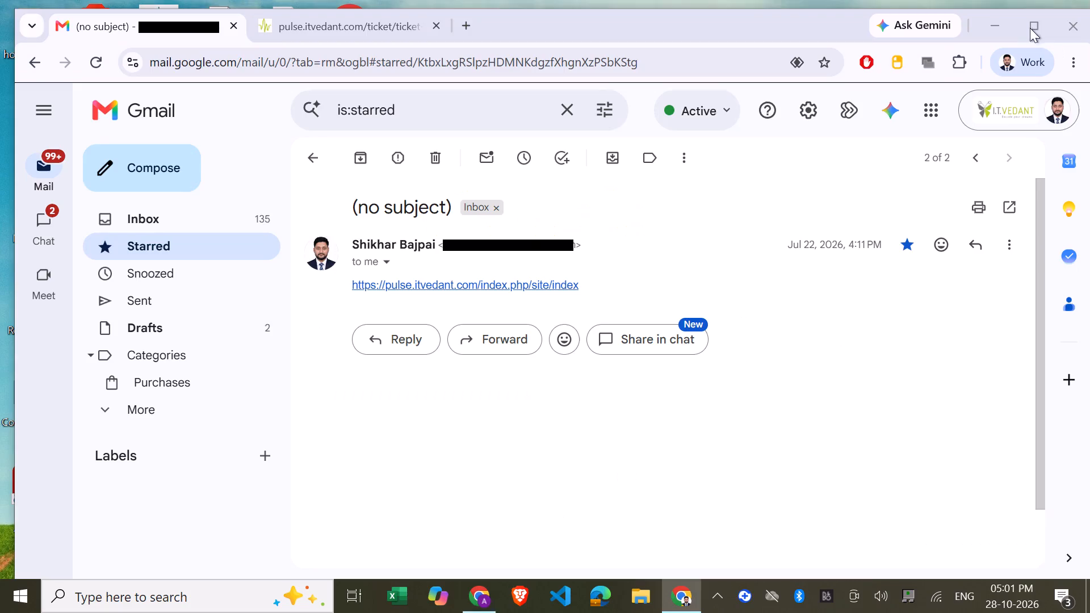
{"action": "left_click", "coordinate": [357, 27]}
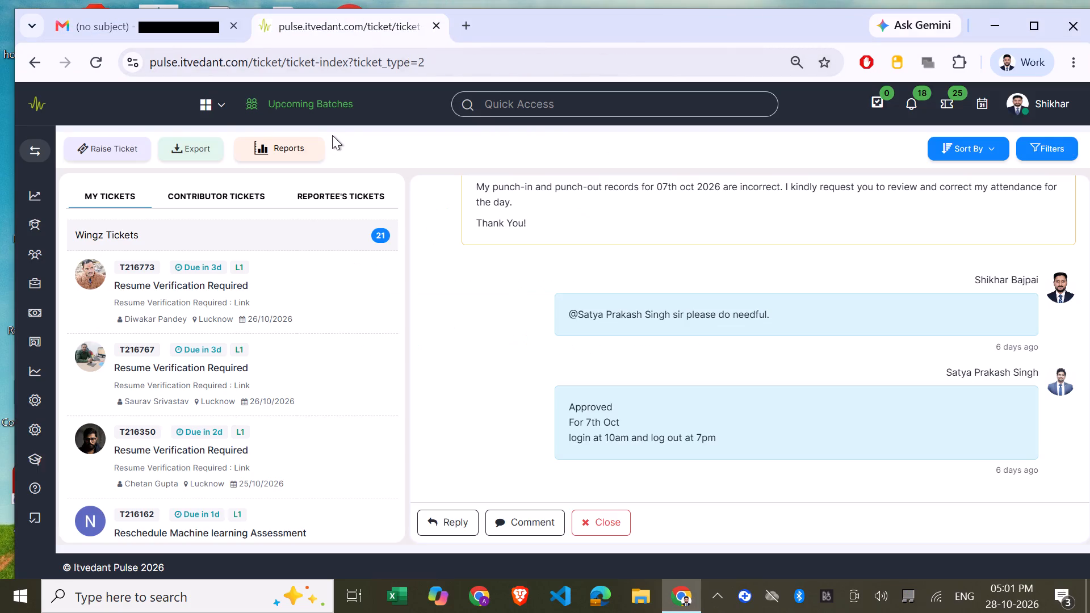
Expand the Pulse navigation sidebar to show its section names.
{"action": "scroll", "coordinate": [204, 221], "scroll_direction": "up", "scroll_amount": 2}
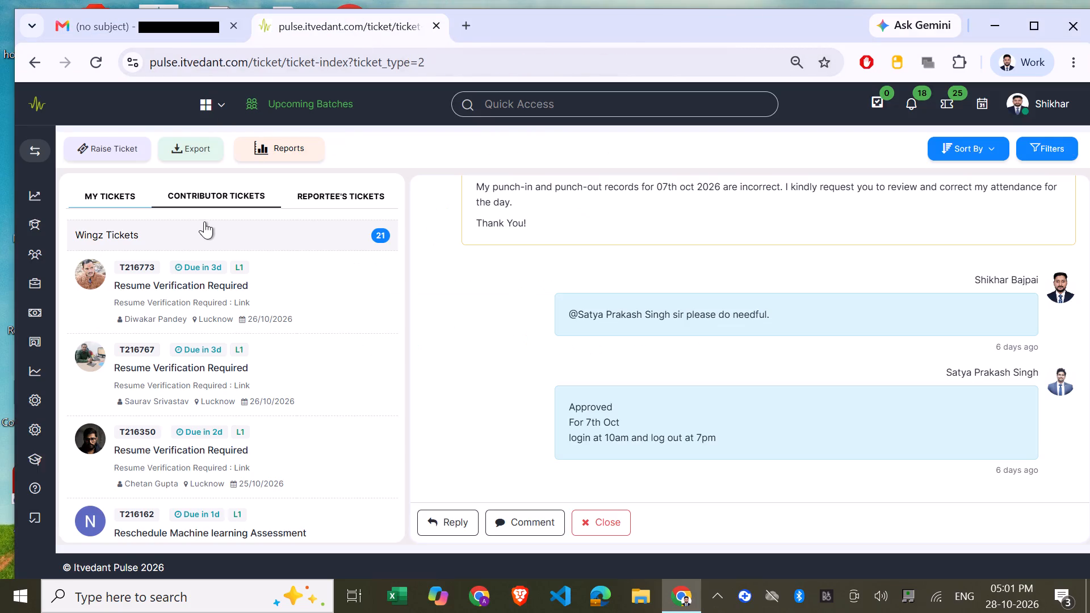
{"action": "left_click", "coordinate": [30, 149]}
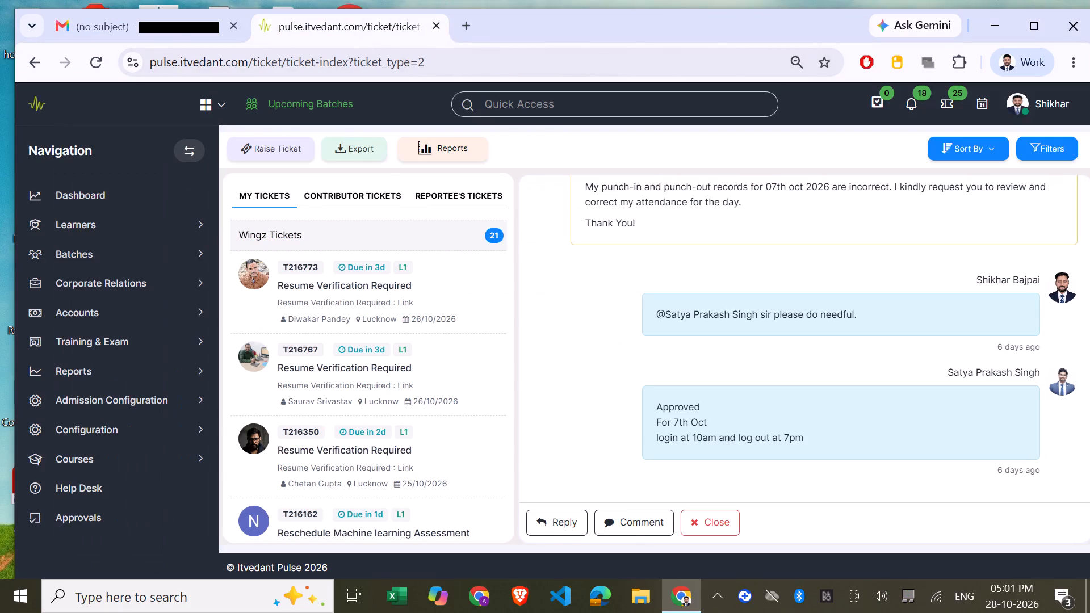
Open the dashboard in a new tab and open batch June26-LK305 from the Batch Progress table.
{"action": "left_click", "coordinate": [97, 199], "text": "ctrl"}
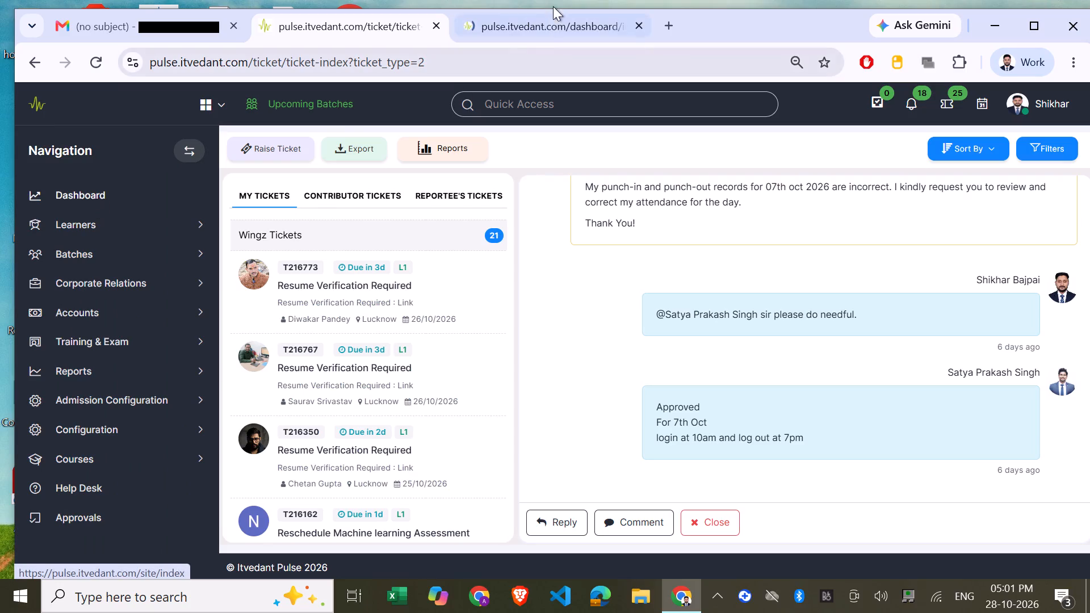
{"action": "left_click", "coordinate": [535, 27]}
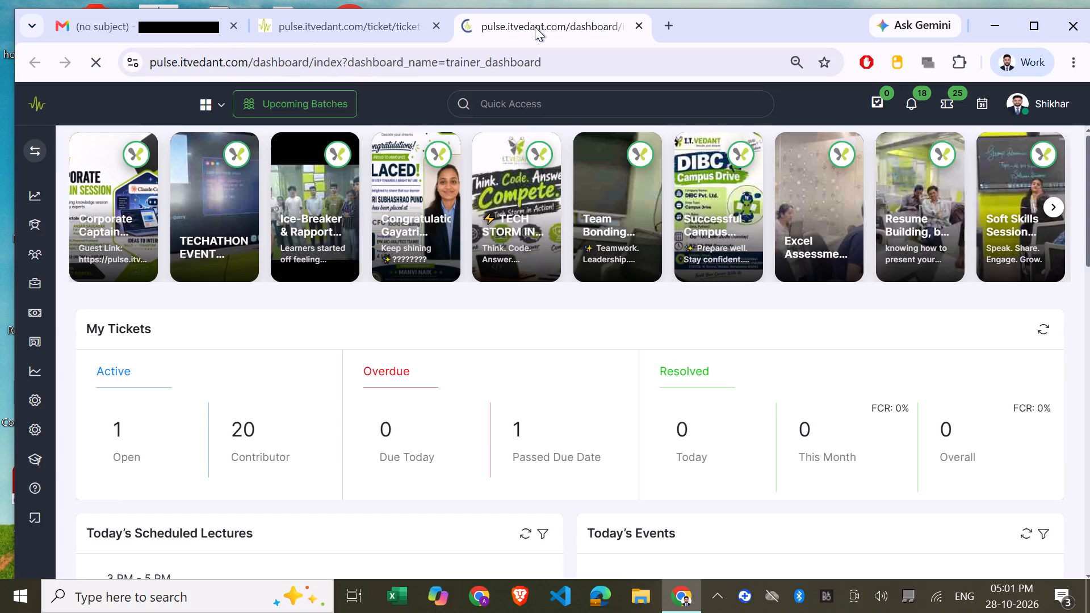
{"action": "scroll", "coordinate": [538, 377], "scroll_direction": "down", "scroll_amount": 3}
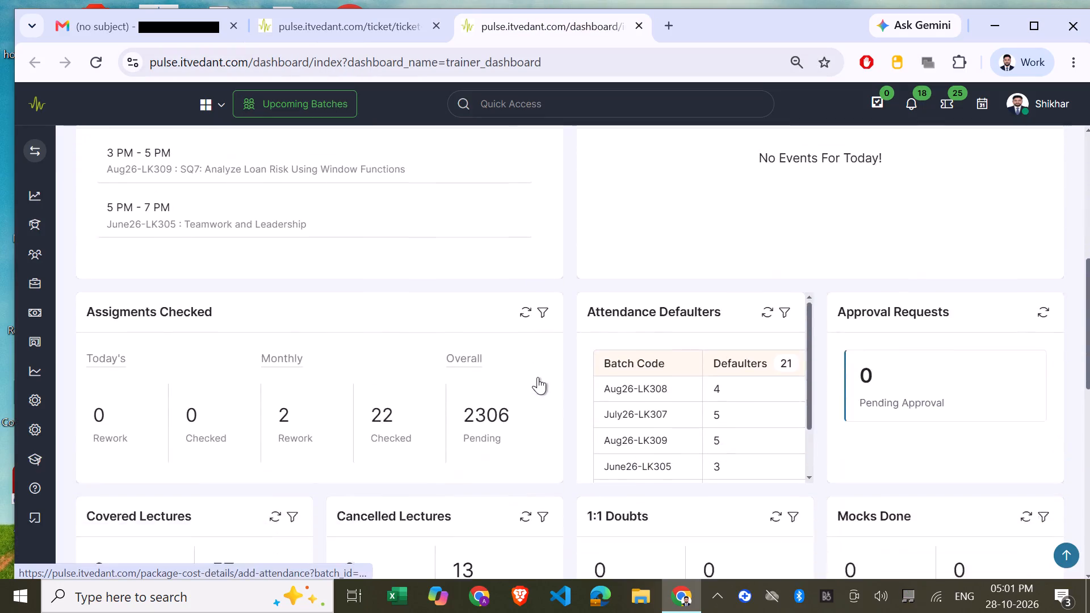
{"action": "scroll", "coordinate": [538, 377], "scroll_direction": "down", "scroll_amount": 5}
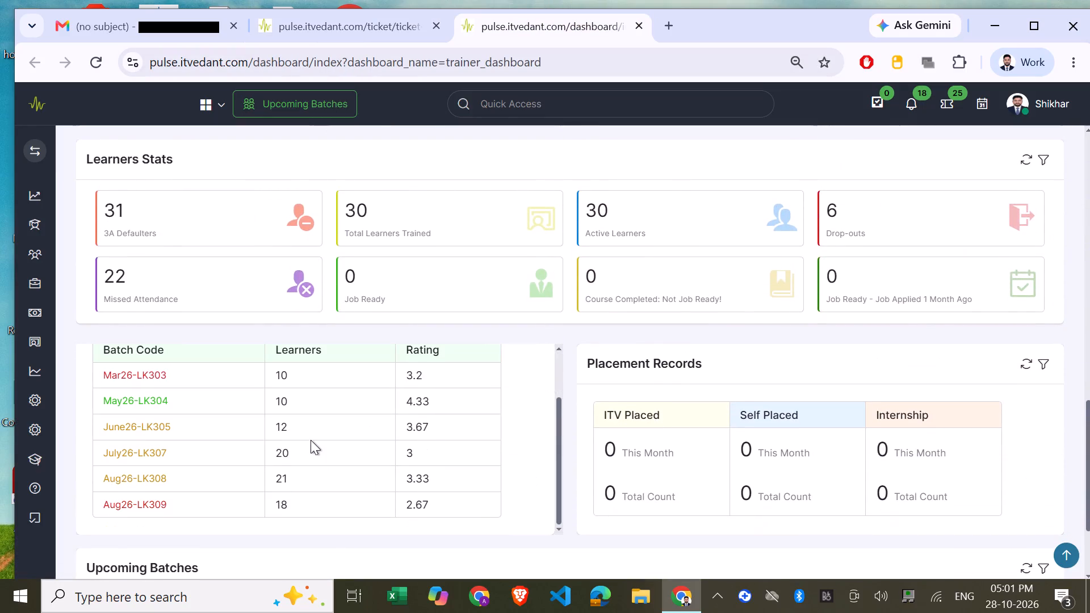
{"action": "left_click", "coordinate": [158, 427]}
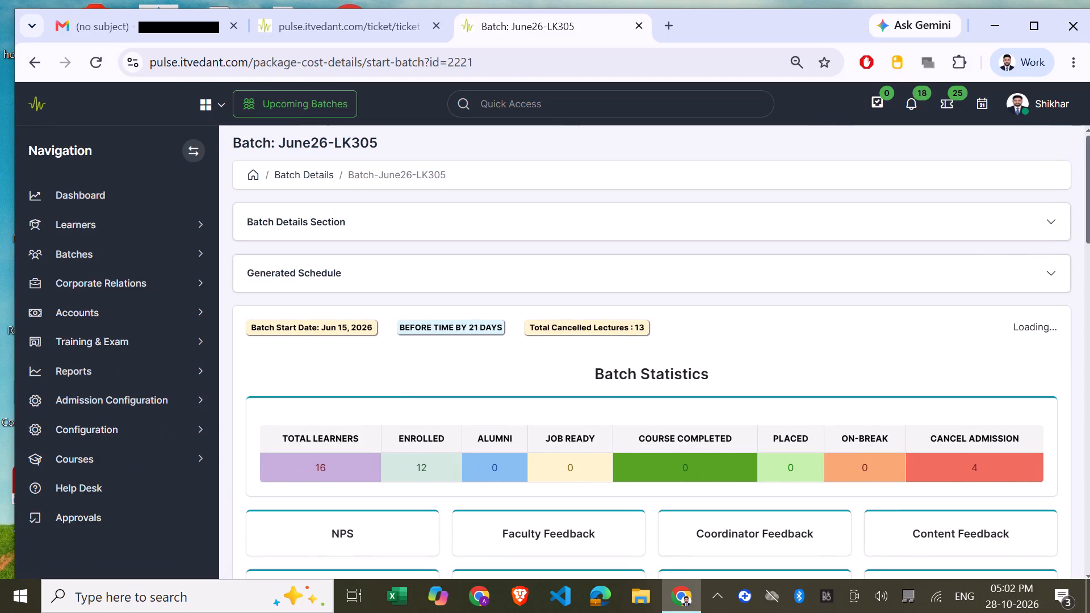
Examine batch June26-LK305's statistics and its Essential Modules table of dates, durations, lectures, learners and assignments.
{"action": "scroll", "coordinate": [578, 376], "scroll_direction": "down", "scroll_amount": 1}
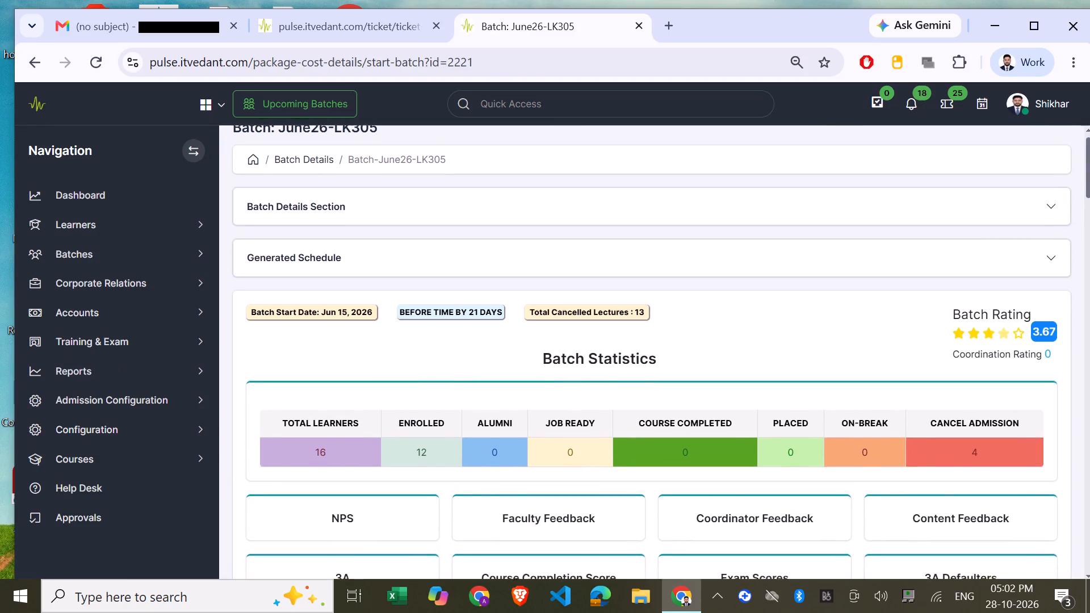
{"action": "scroll", "coordinate": [578, 376], "scroll_direction": "down", "scroll_amount": 2}
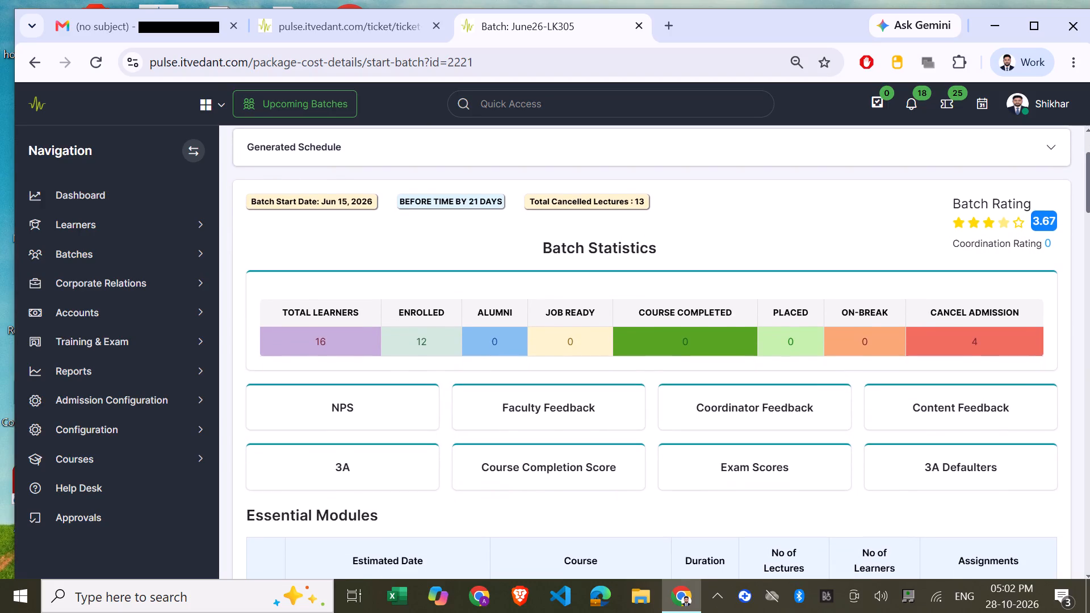
{"action": "scroll", "coordinate": [578, 376], "scroll_direction": "down", "scroll_amount": 2}
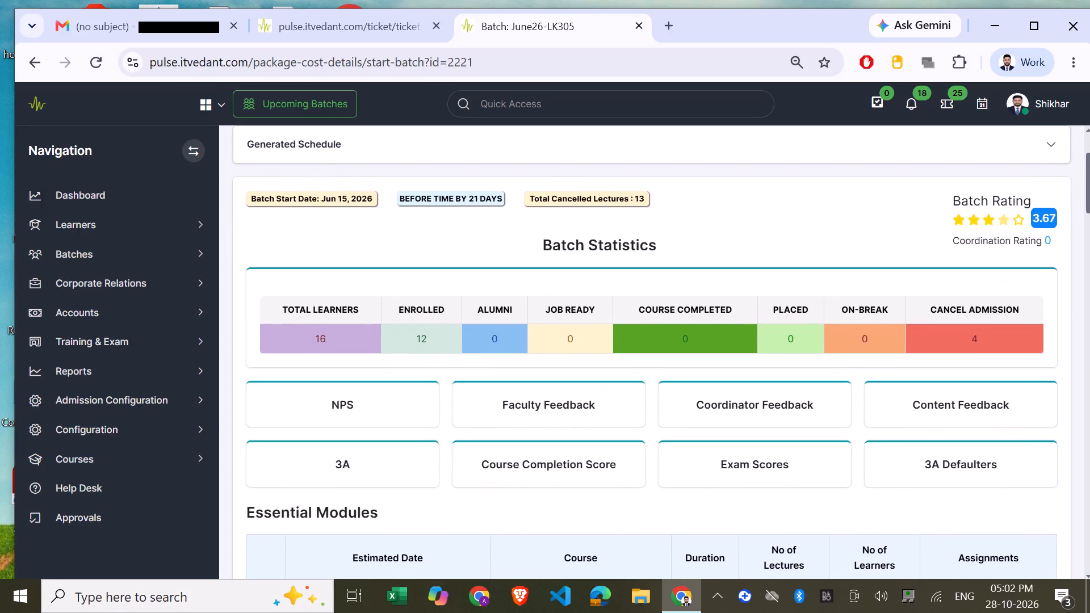
{"action": "scroll", "coordinate": [578, 376], "scroll_direction": "down", "scroll_amount": 1}
{"action": "scroll", "coordinate": [757, 425], "scroll_direction": "down", "scroll_amount": 1}
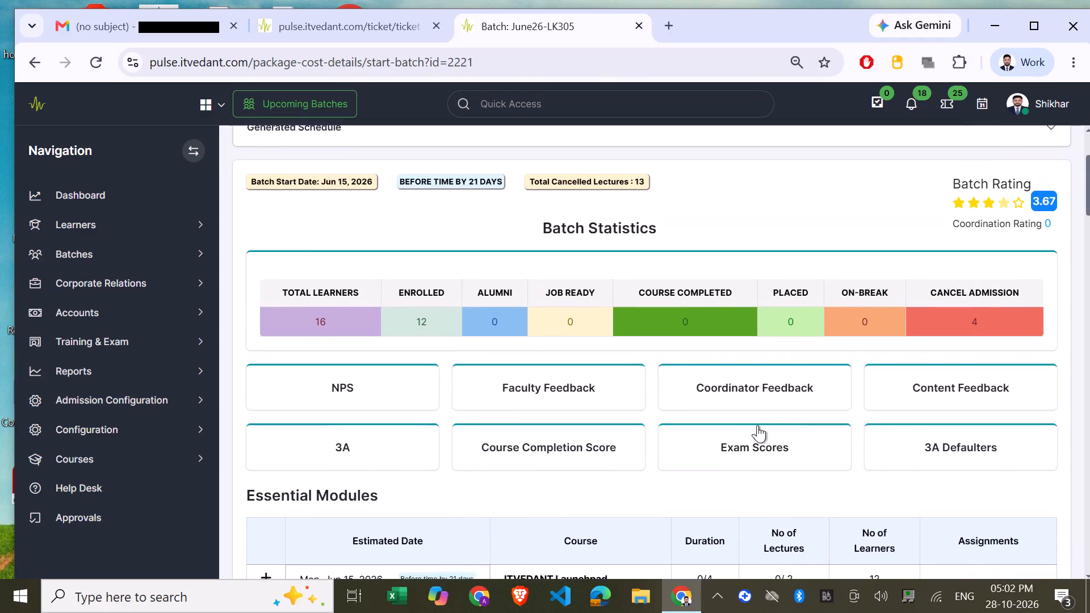
{"action": "scroll", "coordinate": [757, 425], "scroll_direction": "down", "scroll_amount": 4}
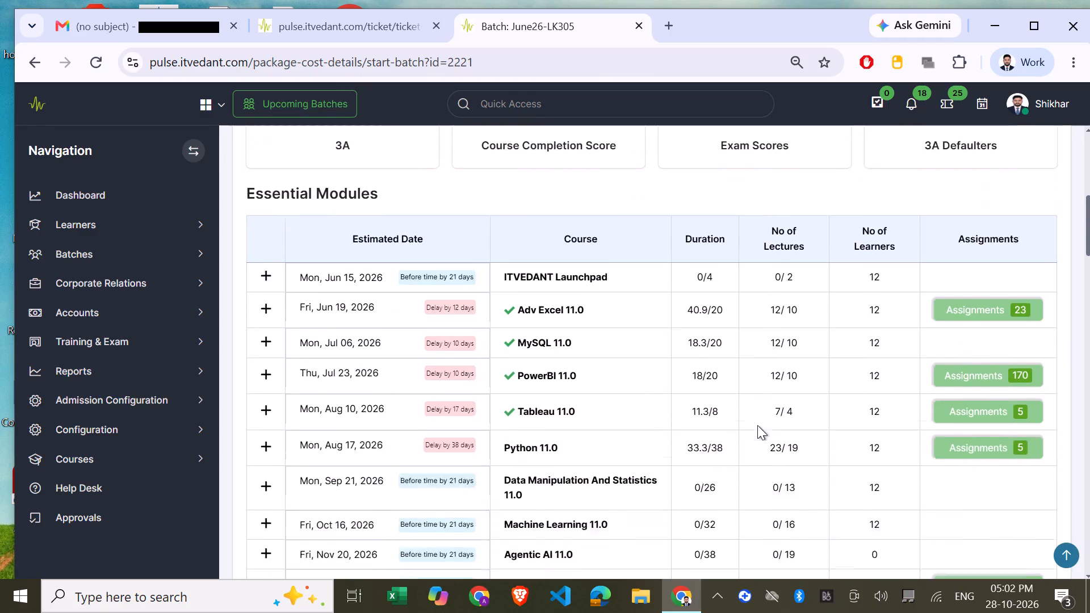
{"action": "scroll", "coordinate": [757, 425], "scroll_direction": "down", "scroll_amount": 1}
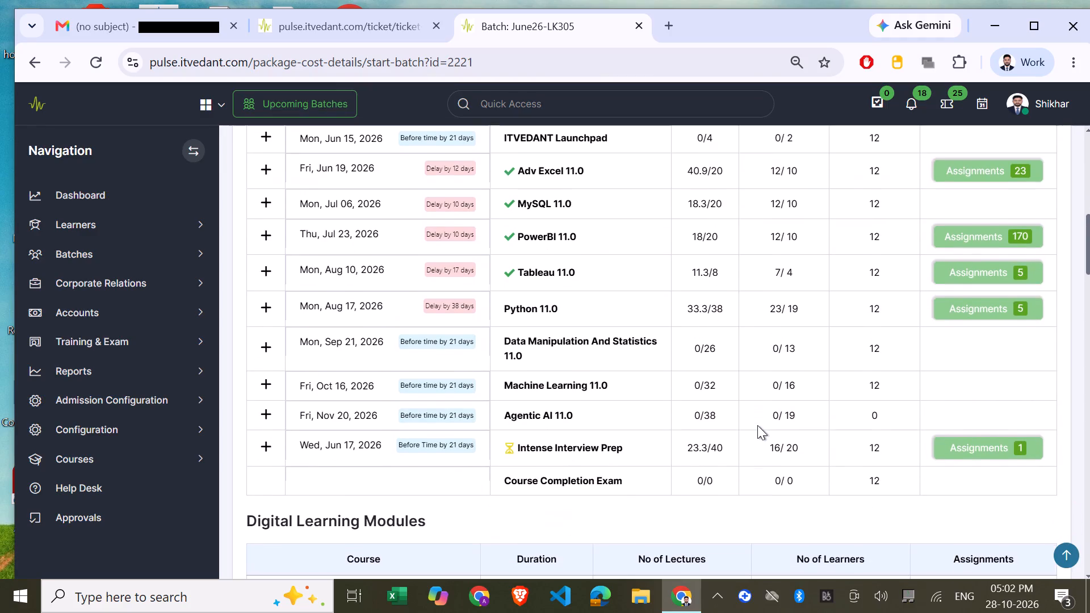
Expand the Adv Excel 11.0 module in the Essential Modules table and review its lecture dates, topics and delays.
{"action": "scroll", "coordinate": [899, 368], "scroll_direction": "up", "scroll_amount": 1}
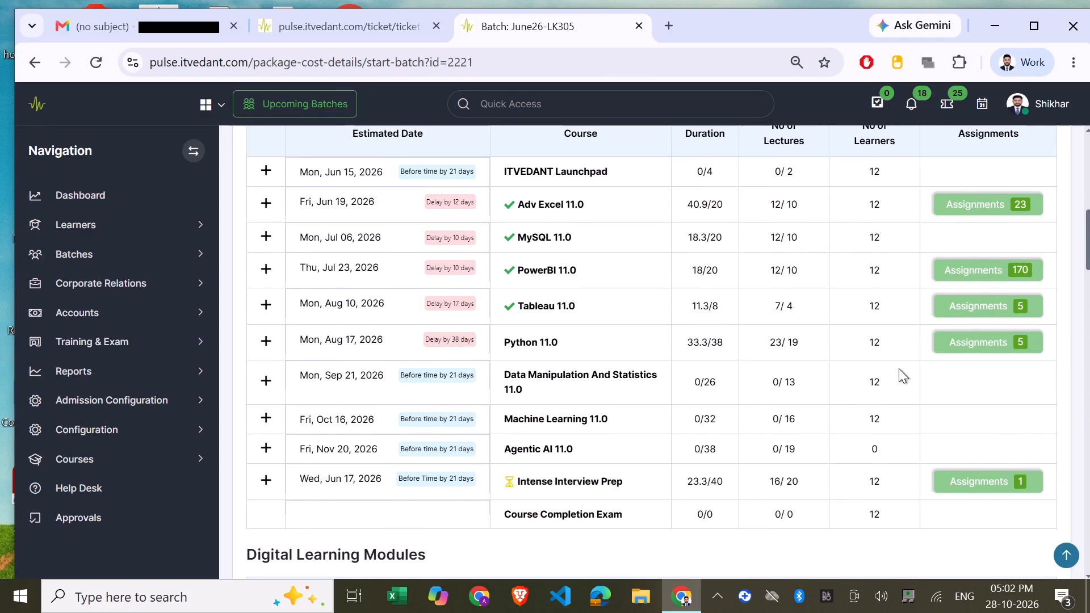
{"action": "scroll", "coordinate": [899, 368], "scroll_direction": "up", "scroll_amount": 3}
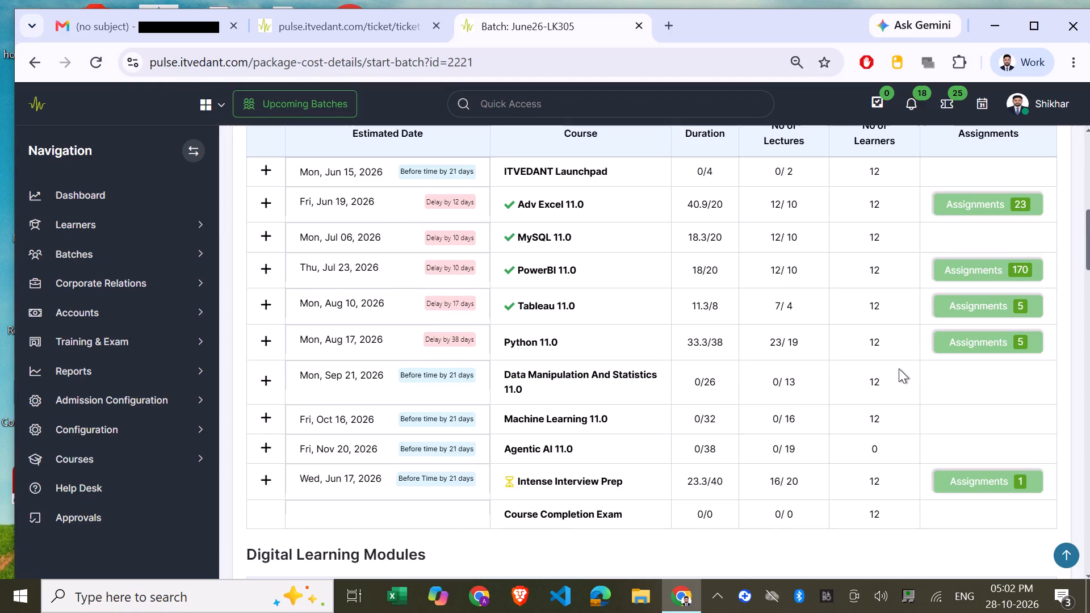
{"action": "scroll", "coordinate": [899, 368], "scroll_direction": "up", "scroll_amount": 3}
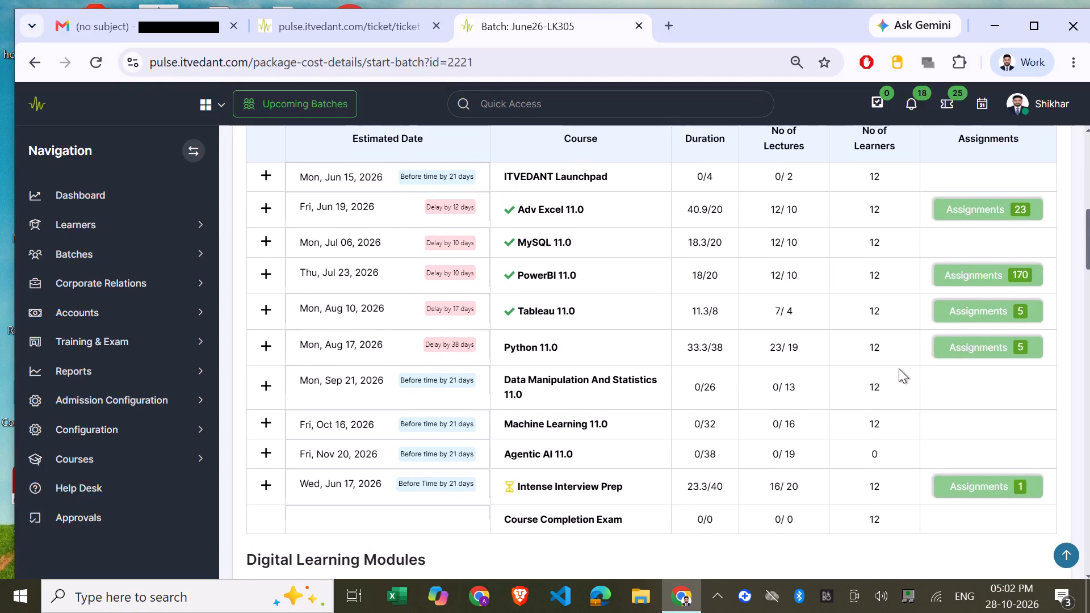
{"action": "scroll", "coordinate": [899, 368], "scroll_direction": "up", "scroll_amount": 1}
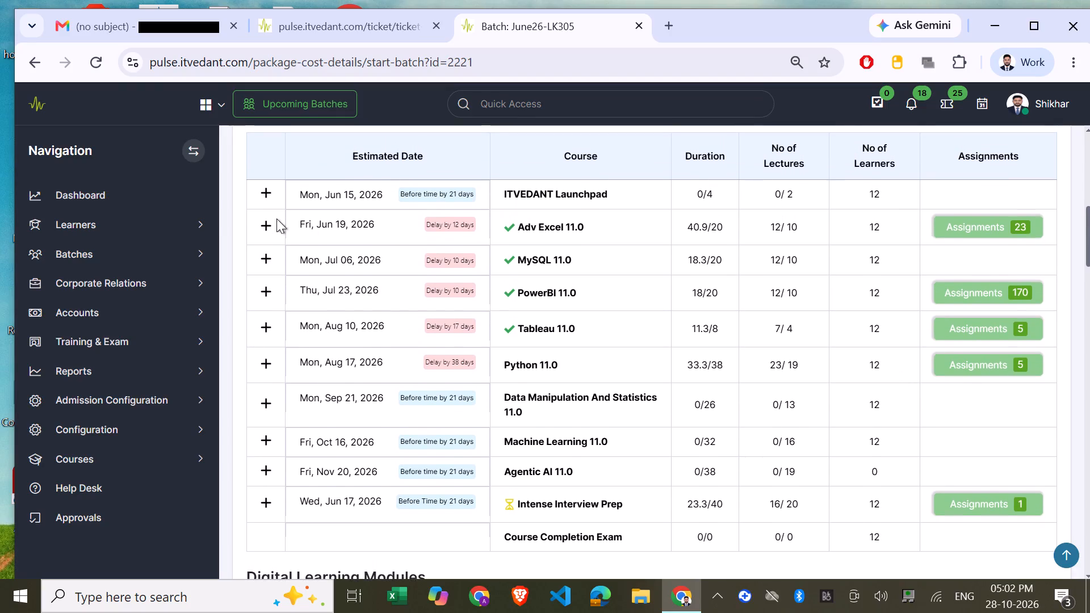
{"action": "left_click", "coordinate": [268, 224]}
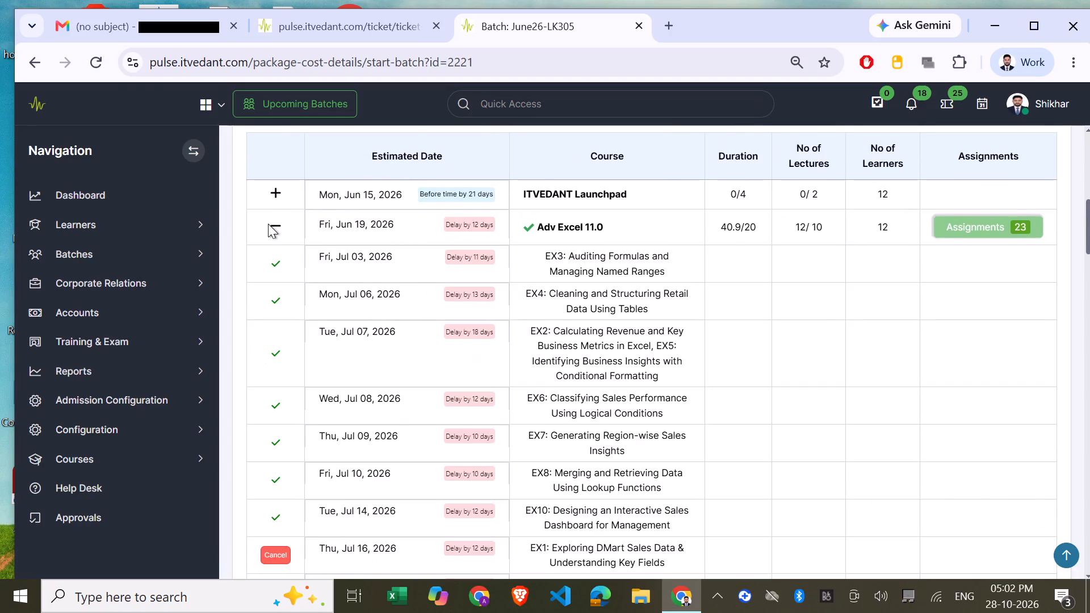
{"action": "scroll", "coordinate": [437, 439], "scroll_direction": "down", "scroll_amount": 3}
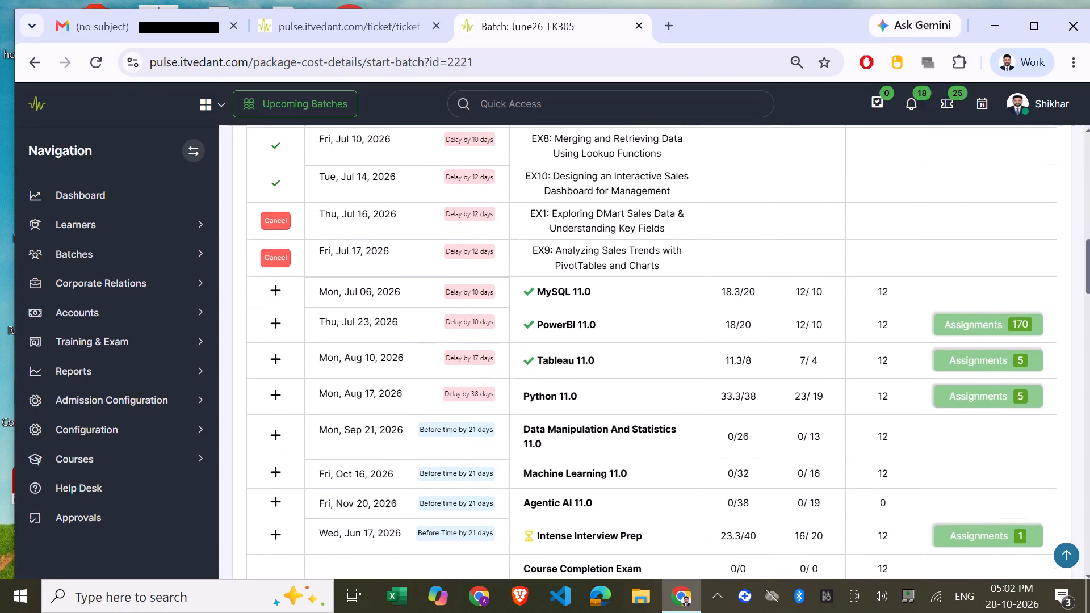
{"action": "scroll", "coordinate": [437, 439], "scroll_direction": "down", "scroll_amount": 3}
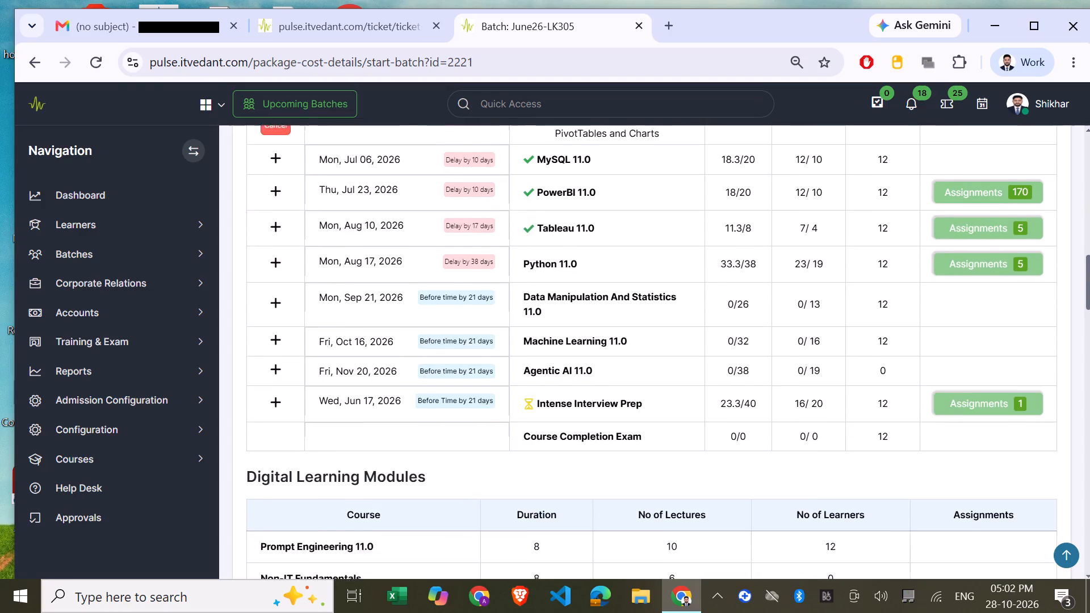
{"action": "scroll", "coordinate": [437, 439], "scroll_direction": "up", "scroll_amount": 2}
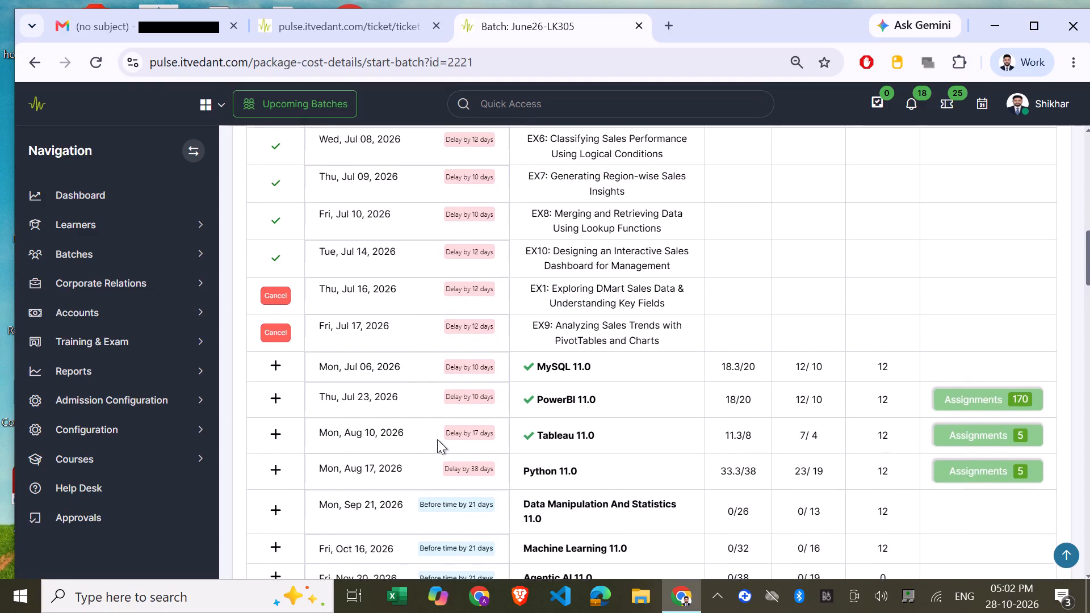
Expand the Python 11.0 module and review its completed and cancelled lectures with their dates and topics.
{"action": "left_click", "coordinate": [278, 421]}
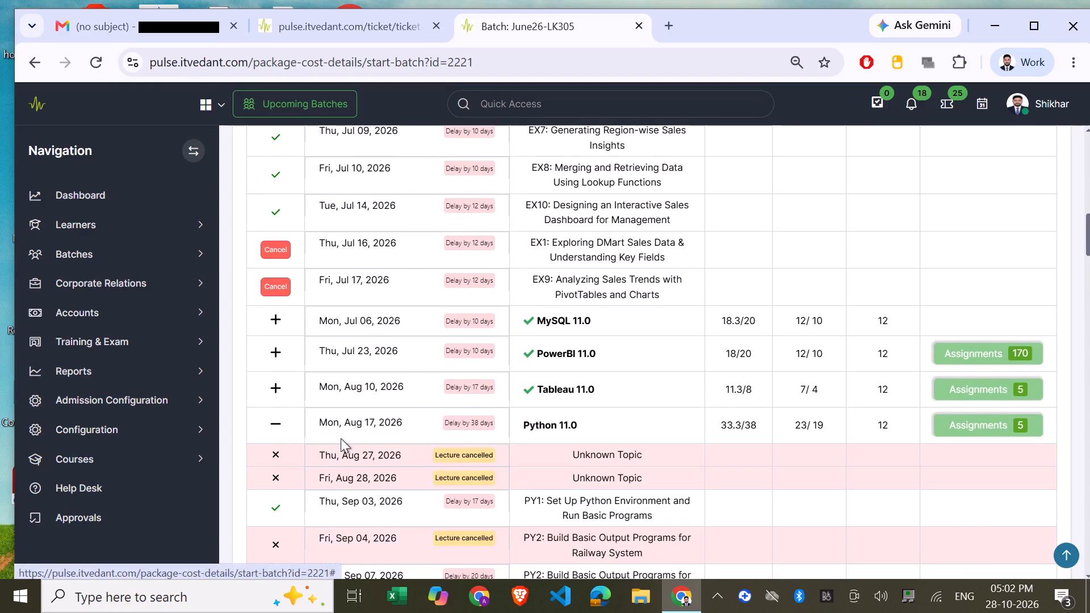
{"action": "scroll", "coordinate": [454, 447], "scroll_direction": "down", "scroll_amount": 4}
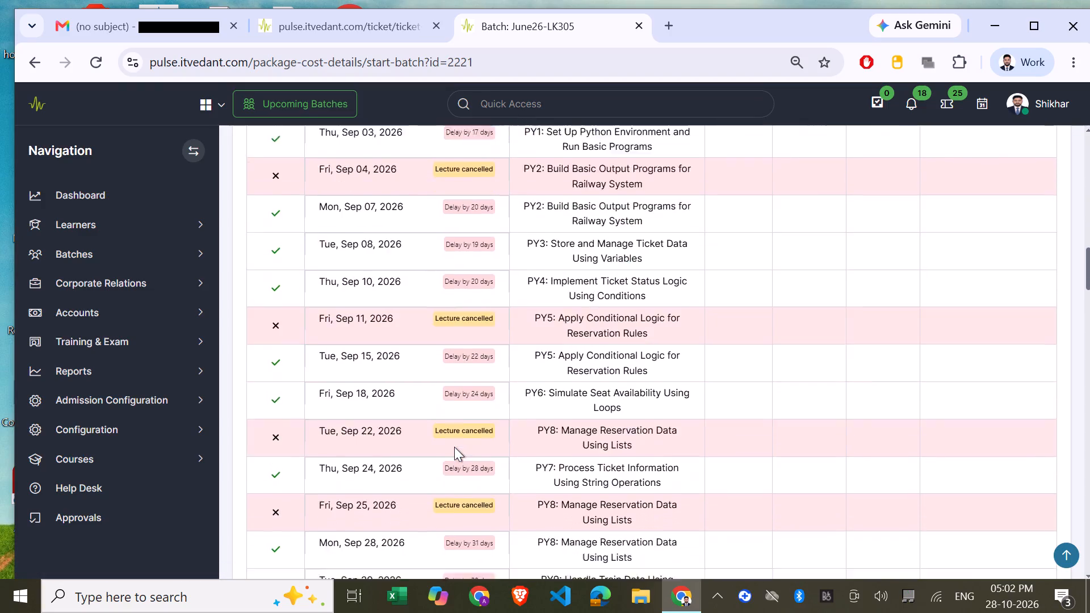
{"action": "scroll", "coordinate": [454, 447], "scroll_direction": "down", "scroll_amount": 3}
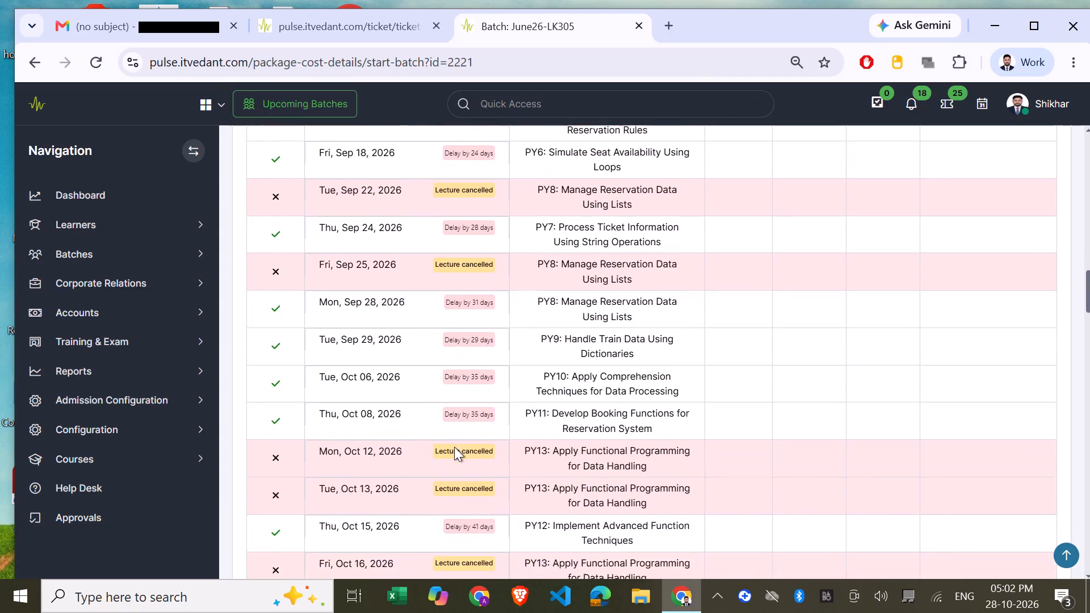
{"action": "scroll", "coordinate": [454, 447], "scroll_direction": "down", "scroll_amount": 1}
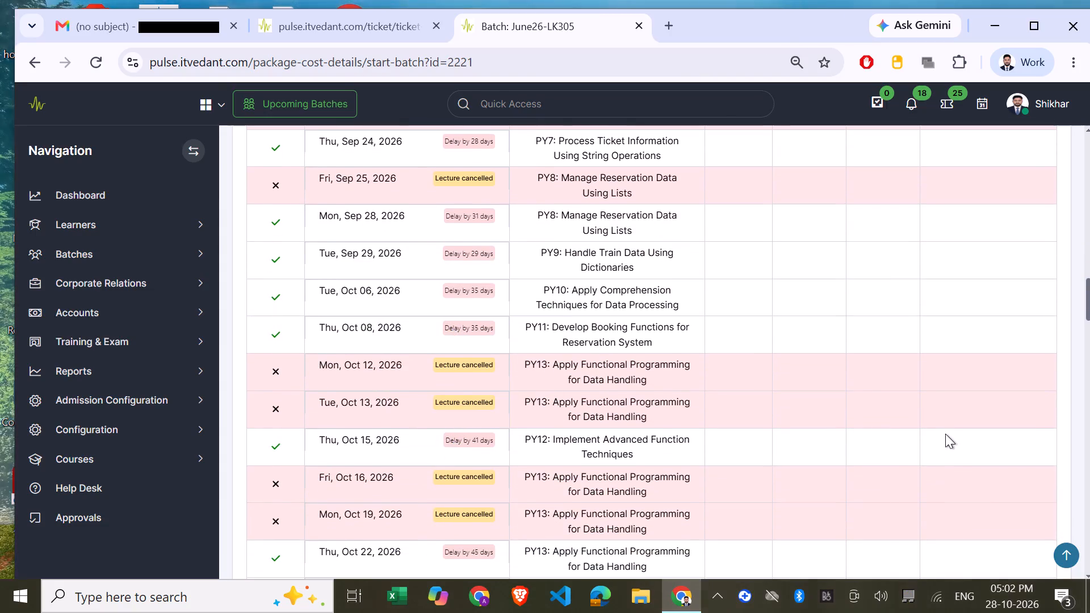
{"action": "scroll", "coordinate": [945, 434], "scroll_direction": "down", "scroll_amount": 2}
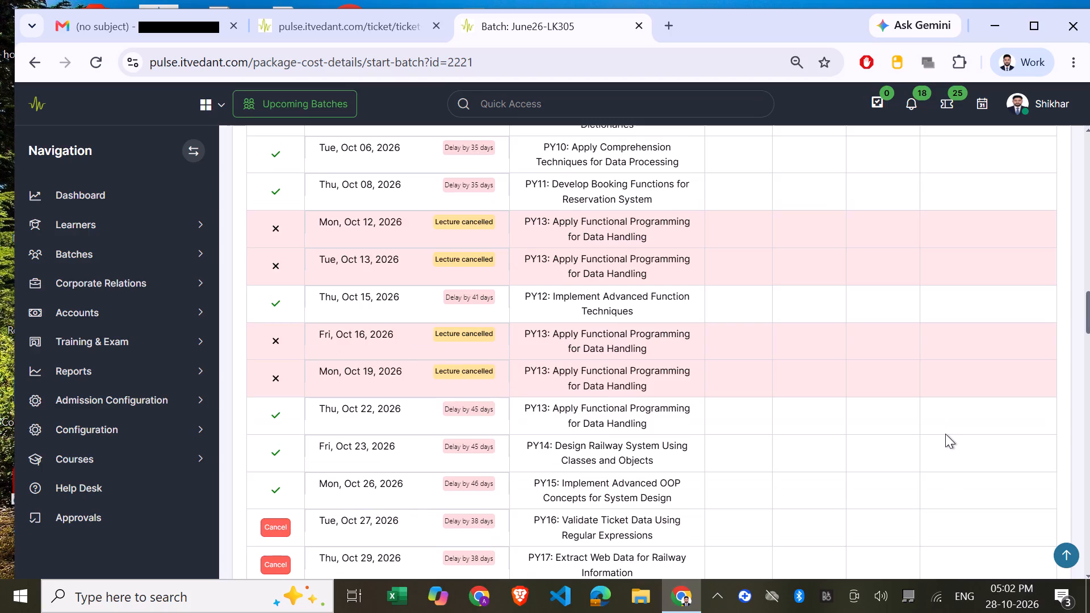
Examine the remaining Python 11.0 lectures down to the Capstone Project, and look back over the earlier lectures and module rows.
{"action": "scroll", "coordinate": [948, 400], "scroll_direction": "down", "scroll_amount": 3}
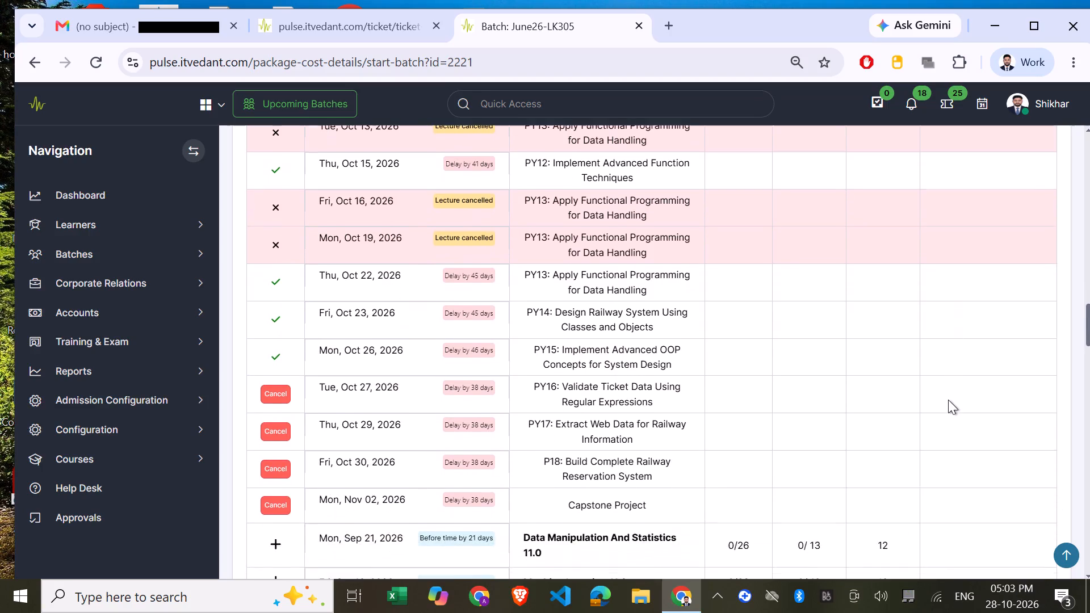
{"action": "scroll", "coordinate": [948, 400], "scroll_direction": "down", "scroll_amount": 1}
{"action": "scroll", "coordinate": [948, 400], "scroll_direction": "up", "scroll_amount": 4}
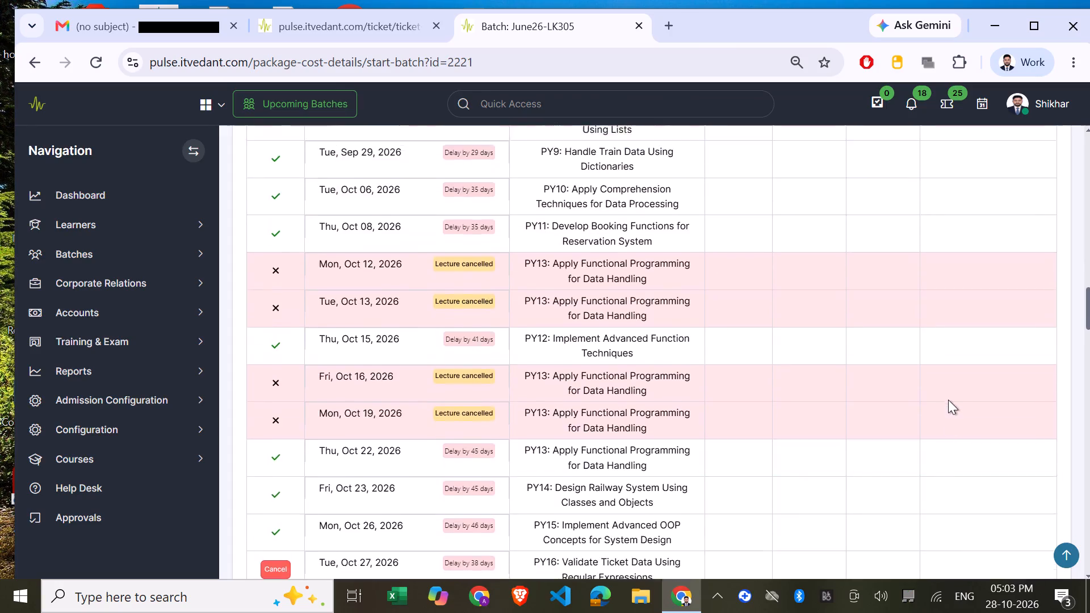
{"action": "scroll", "coordinate": [948, 400], "scroll_direction": "up", "scroll_amount": 5}
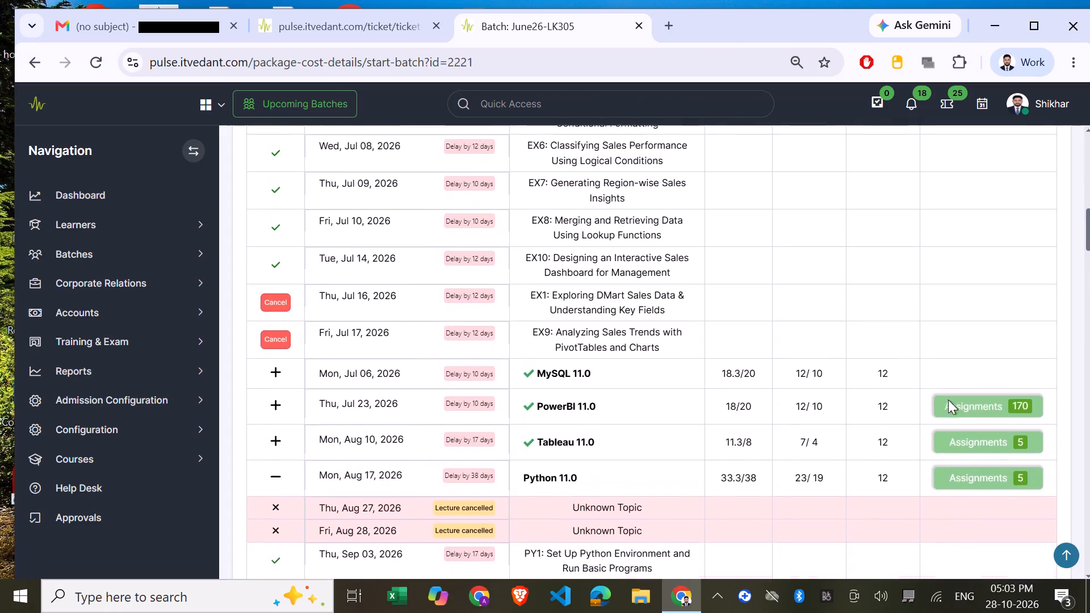
{"action": "scroll", "coordinate": [948, 400], "scroll_direction": "up", "scroll_amount": 6}
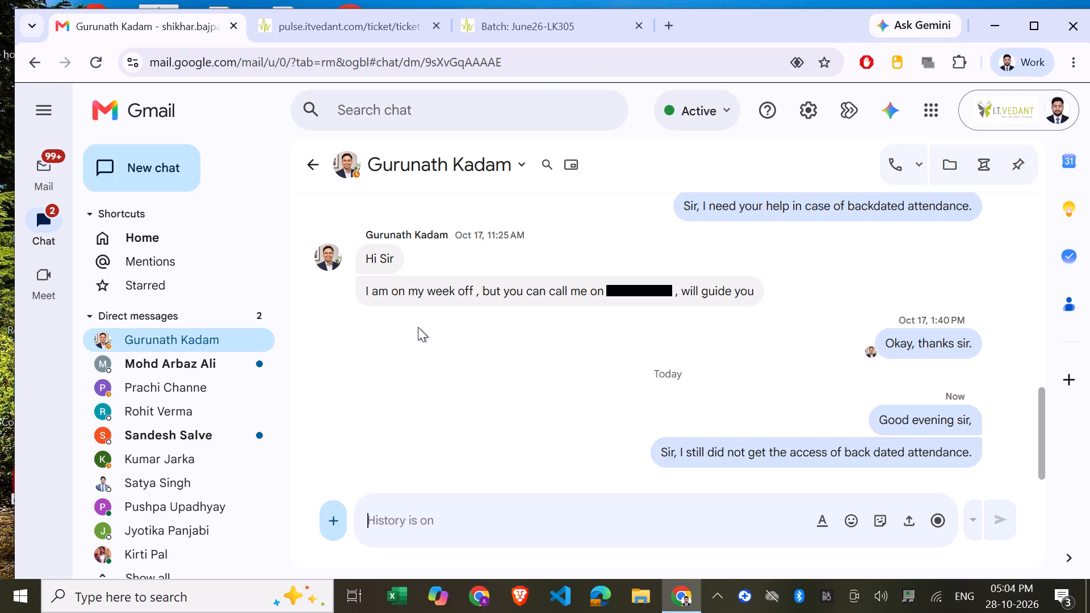
Review the backdated attendance conversation and open Sandesh's unread direct message about the learner's pending Excel assignment verification.
{"action": "scroll", "coordinate": [418, 327], "scroll_direction": "down", "scroll_amount": 1}
{"action": "scroll", "coordinate": [405, 282], "scroll_direction": "down", "scroll_amount": 1}
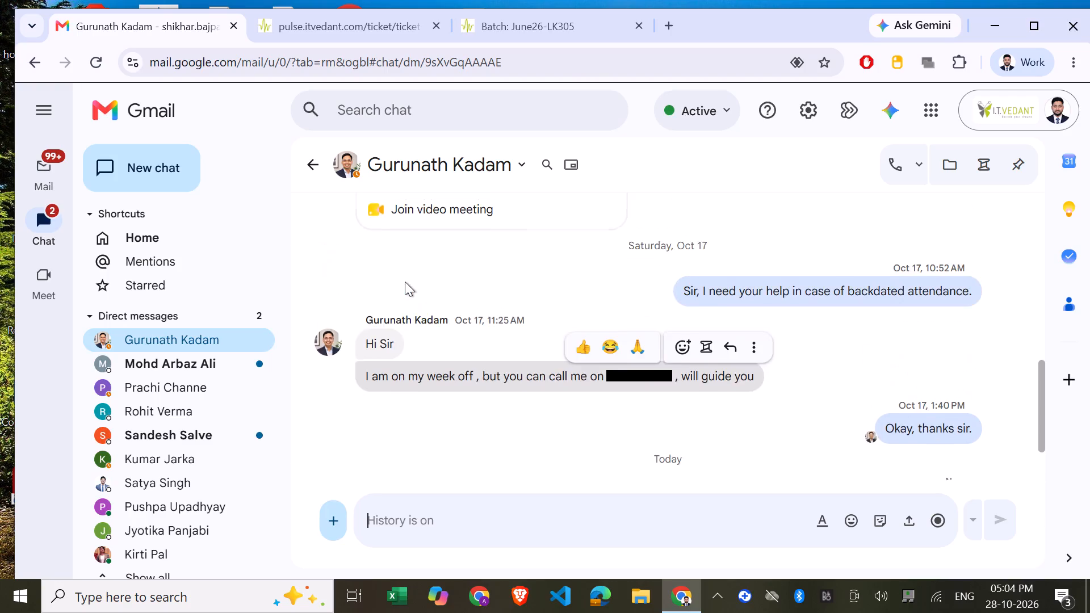
{"action": "left_click", "coordinate": [196, 431]}
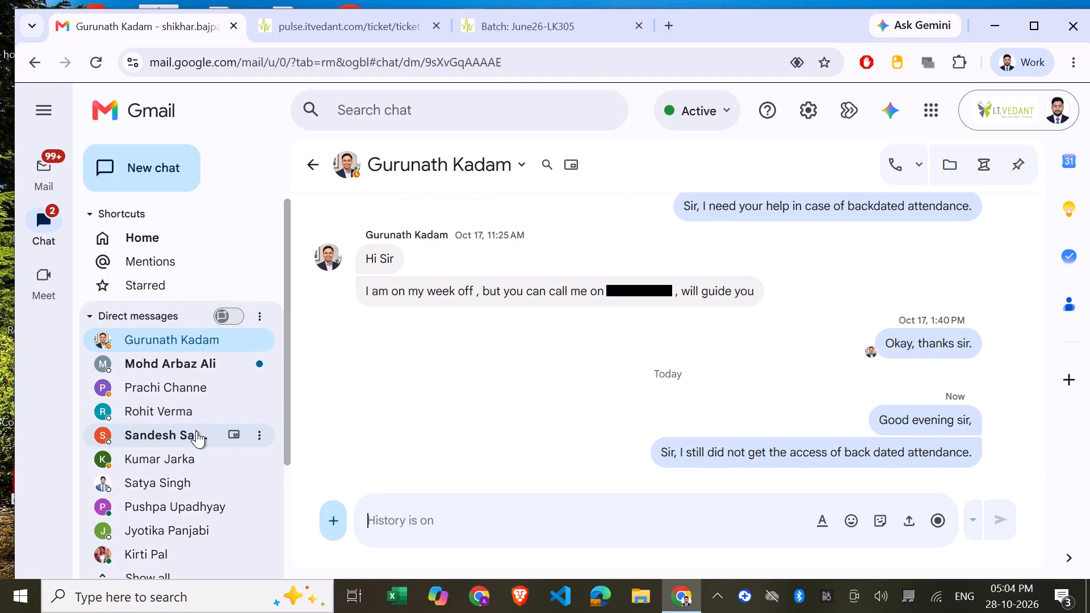
{"action": "scroll", "coordinate": [483, 379], "scroll_direction": "down", "scroll_amount": 2}
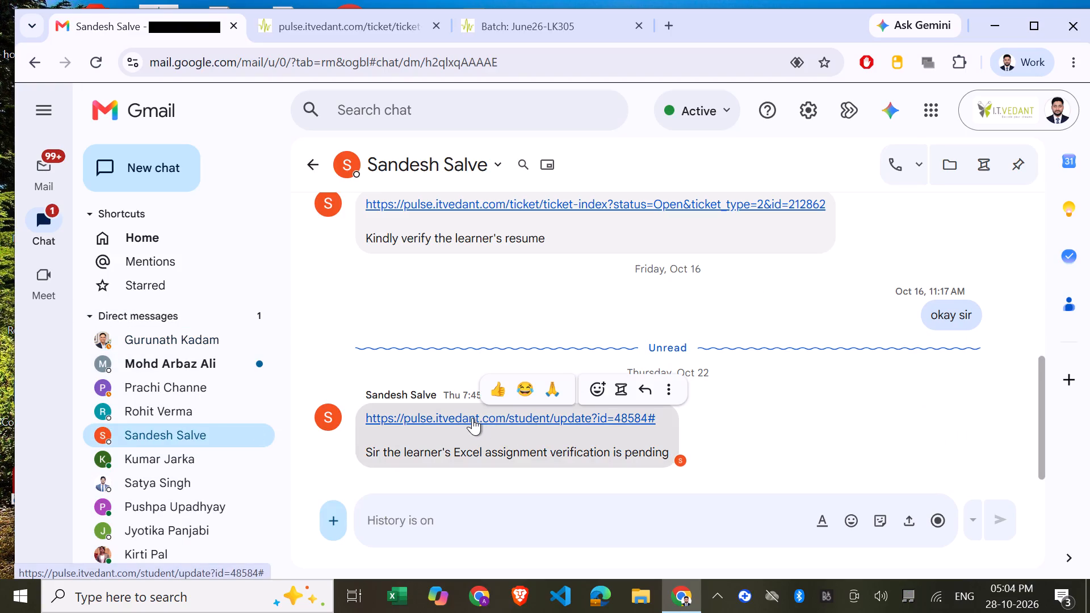
{"action": "left_click", "coordinate": [434, 417]}
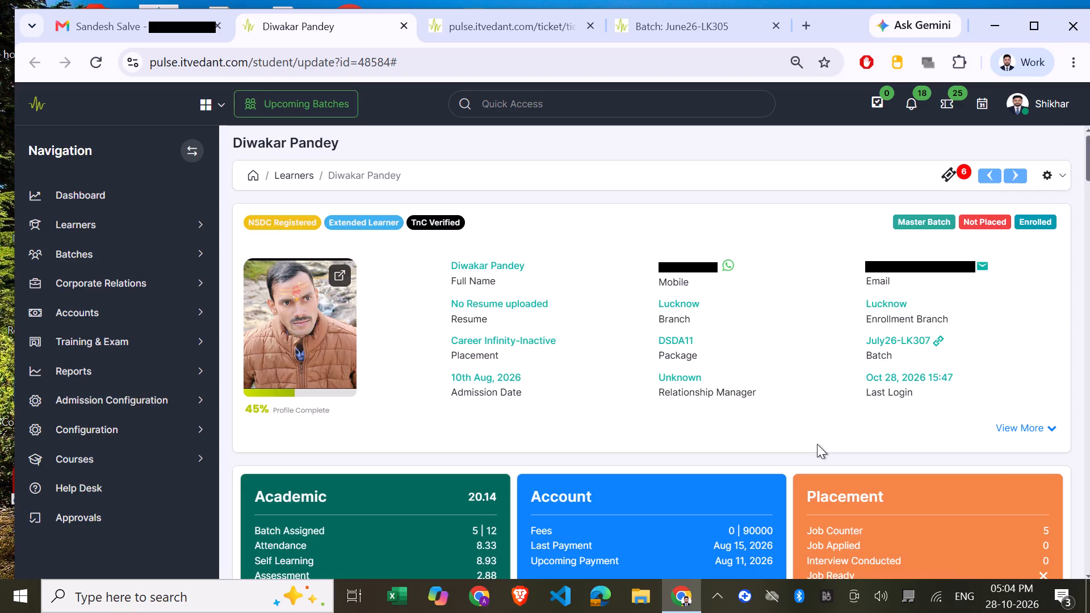
{"action": "scroll", "coordinate": [817, 444], "scroll_direction": "down", "scroll_amount": 3}
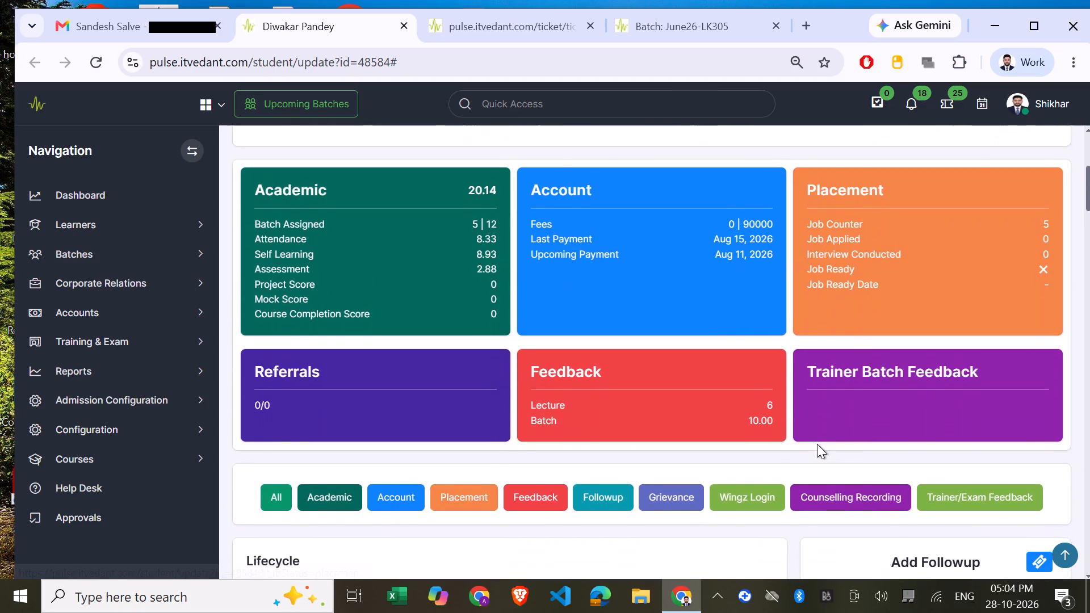
Read through the learner profile's Lifecycle timeline, from the latest followup entries down to the original enrolment entry.
{"action": "scroll", "coordinate": [817, 444], "scroll_direction": "down", "scroll_amount": 3}
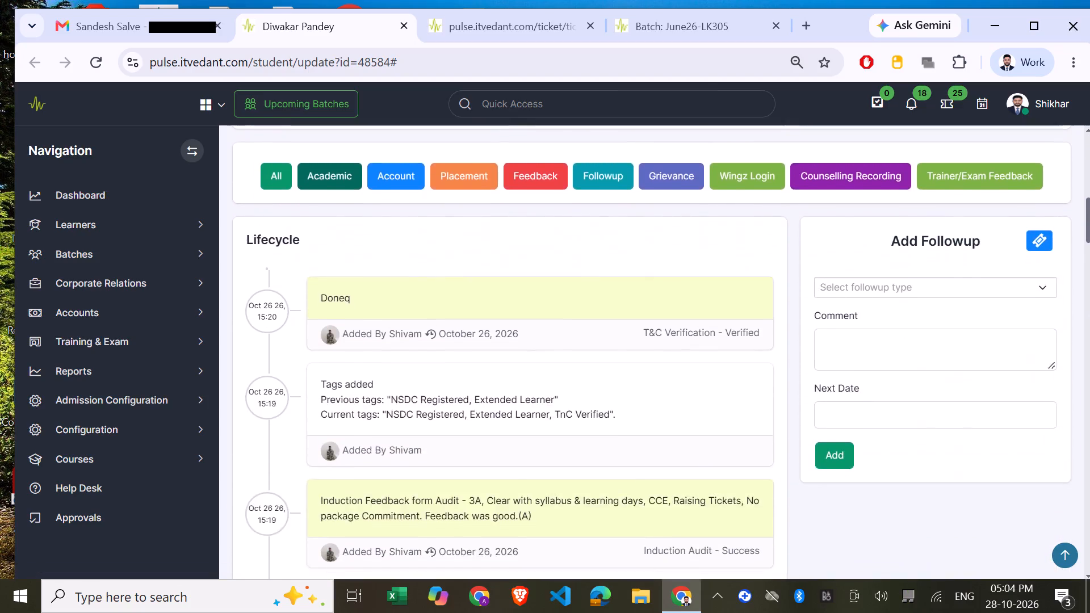
{"action": "scroll", "coordinate": [817, 444], "scroll_direction": "down", "scroll_amount": 1}
{"action": "scroll", "coordinate": [737, 400], "scroll_direction": "down", "scroll_amount": 2}
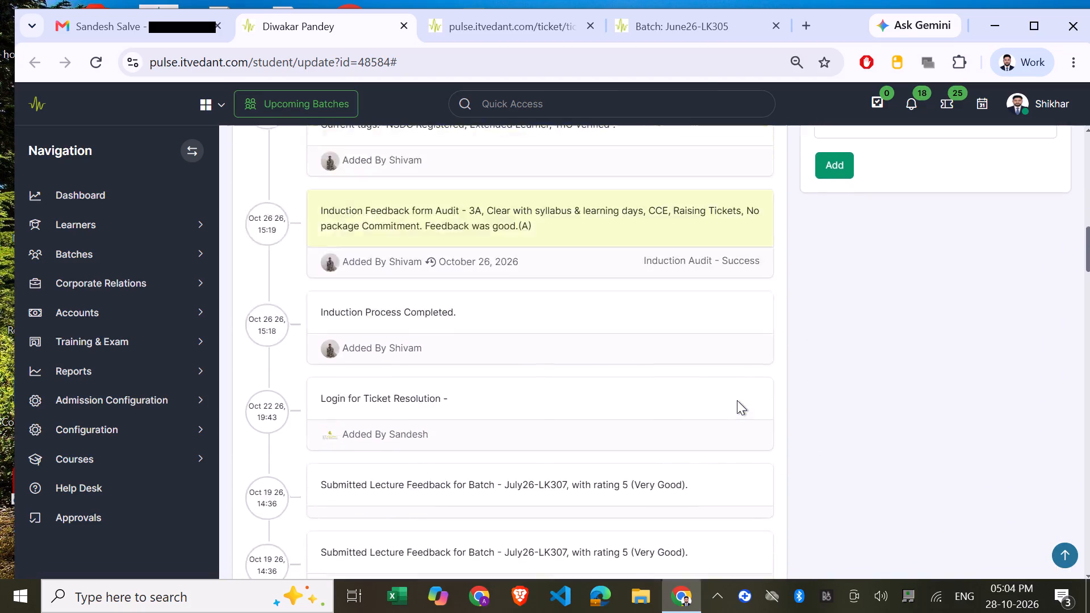
{"action": "scroll", "coordinate": [737, 400], "scroll_direction": "down", "scroll_amount": 5}
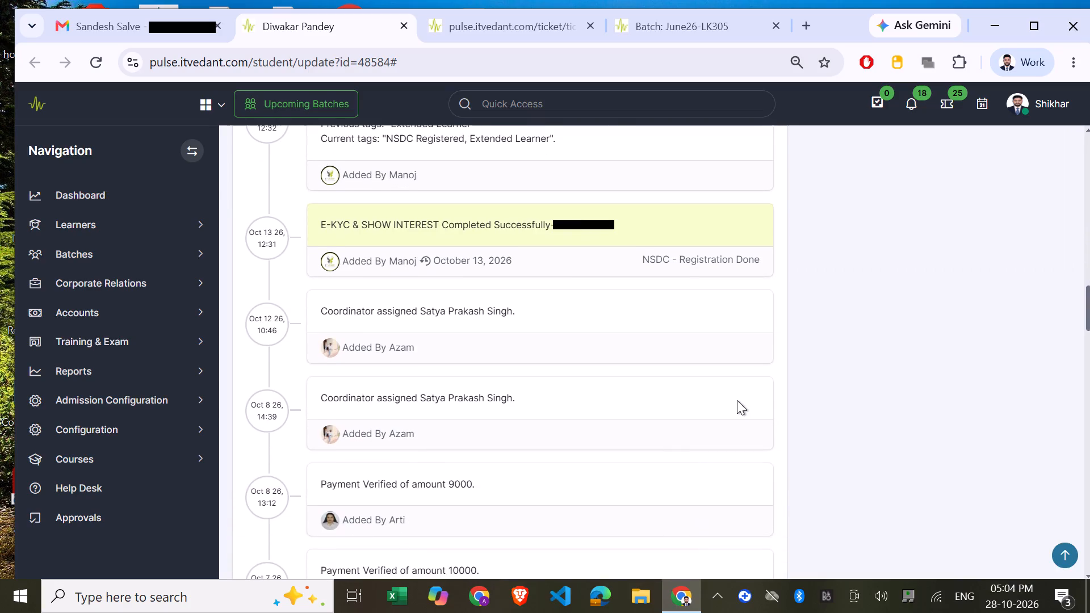
{"action": "scroll", "coordinate": [737, 400], "scroll_direction": "down", "scroll_amount": 12}
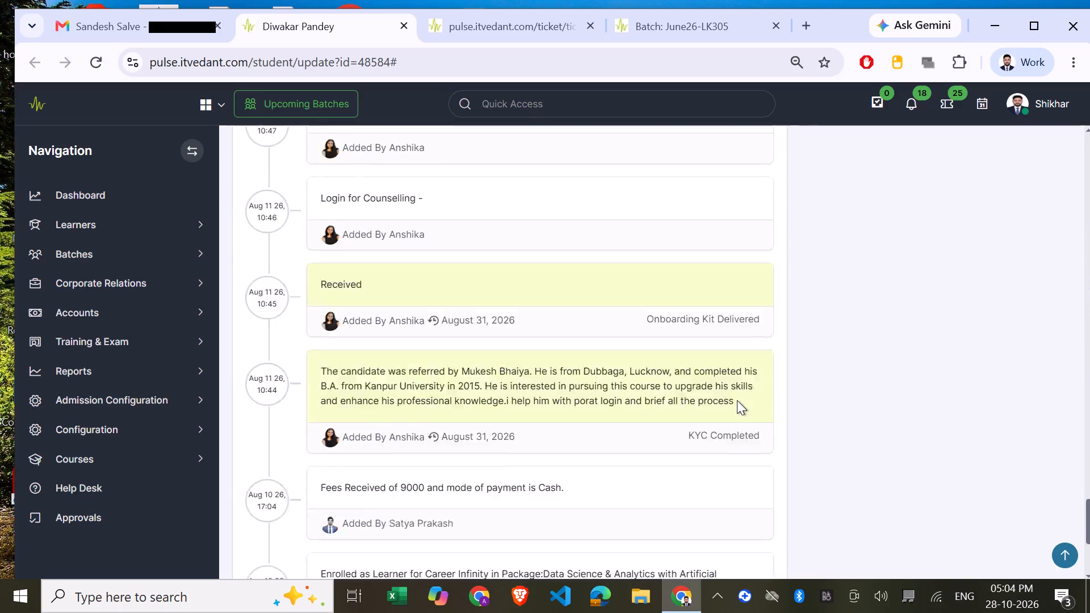
{"action": "scroll", "coordinate": [737, 400], "scroll_direction": "down", "scroll_amount": 5}
{"action": "scroll", "coordinate": [737, 400], "scroll_direction": "up", "scroll_amount": 6}
{"action": "scroll", "coordinate": [737, 400], "scroll_direction": "down", "scroll_amount": 9}
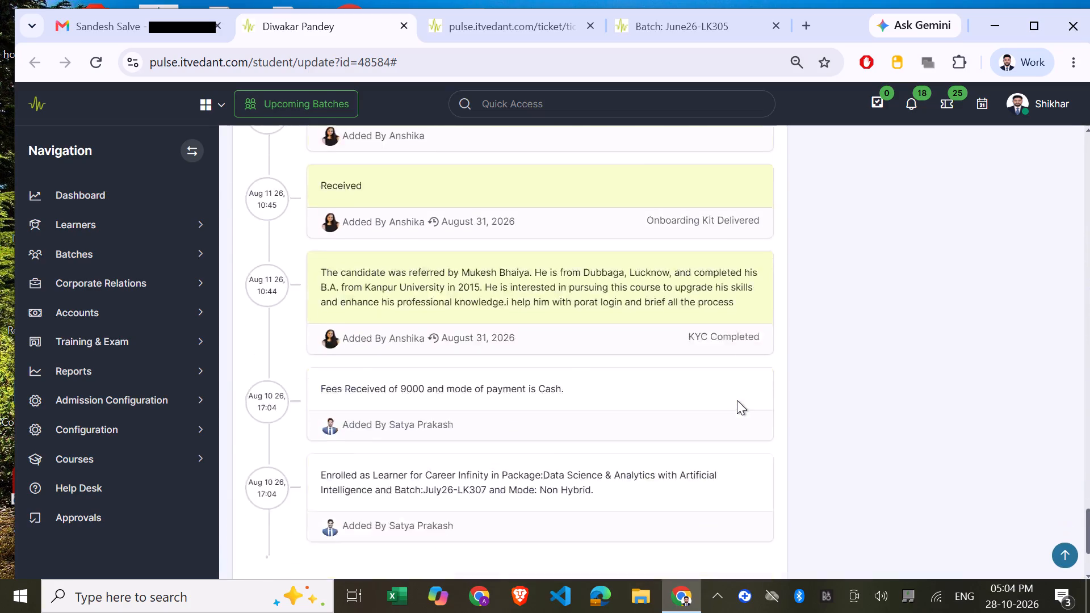
{"action": "scroll", "coordinate": [737, 400], "scroll_direction": "down", "scroll_amount": 3}
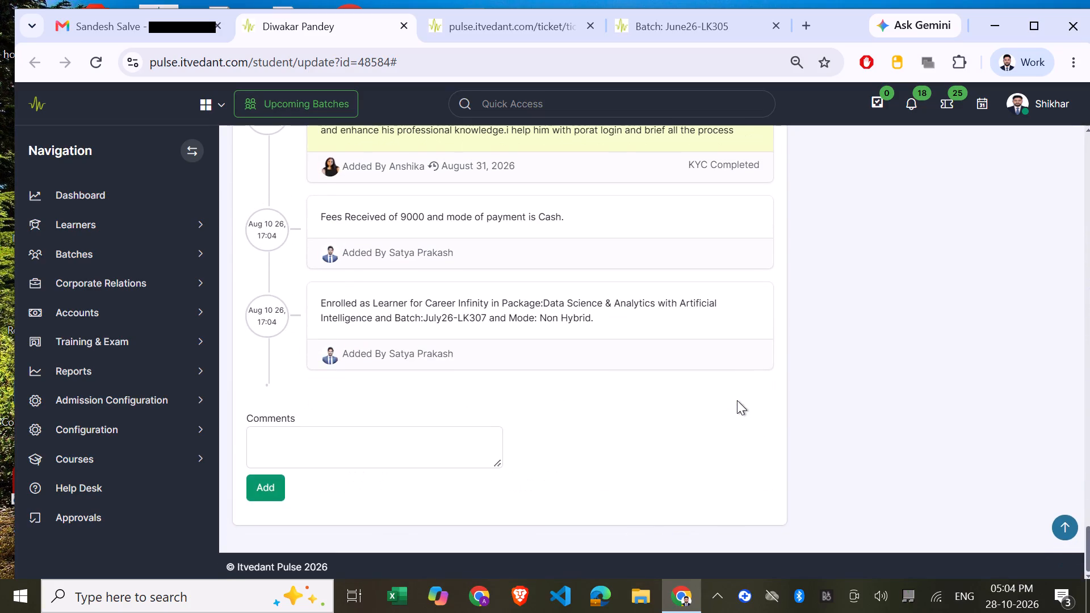
Review the learner's Academic, Account, Placement and Feedback summary cards, recent Lifecycle entries and the profile details above them.
{"action": "scroll", "coordinate": [737, 400], "scroll_direction": "up", "scroll_amount": 17}
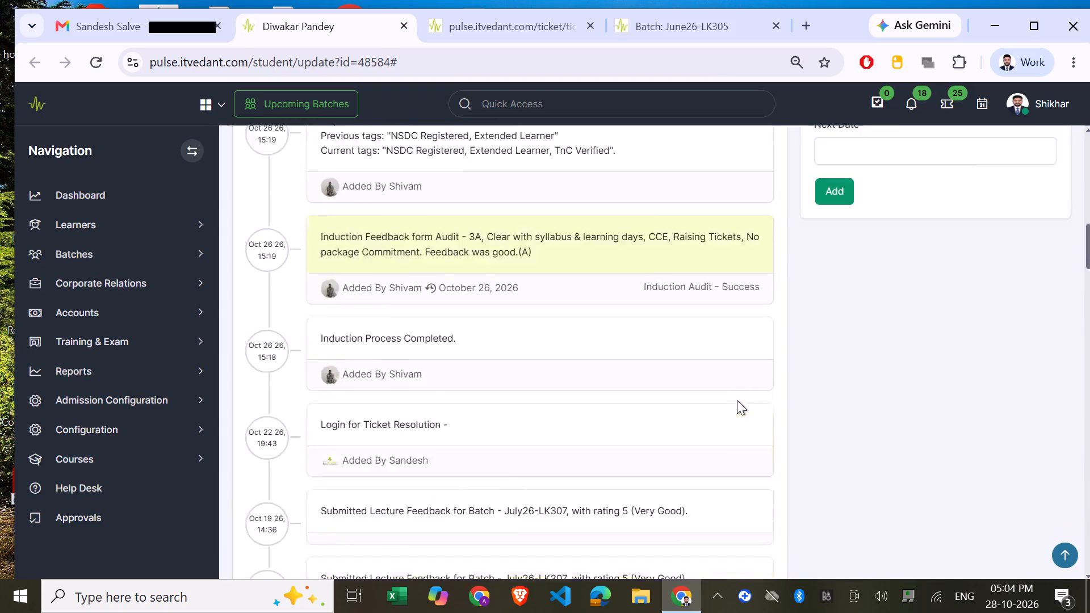
{"action": "scroll", "coordinate": [737, 400], "scroll_direction": "up", "scroll_amount": 3}
{"action": "scroll", "coordinate": [737, 400], "scroll_direction": "down", "scroll_amount": 3}
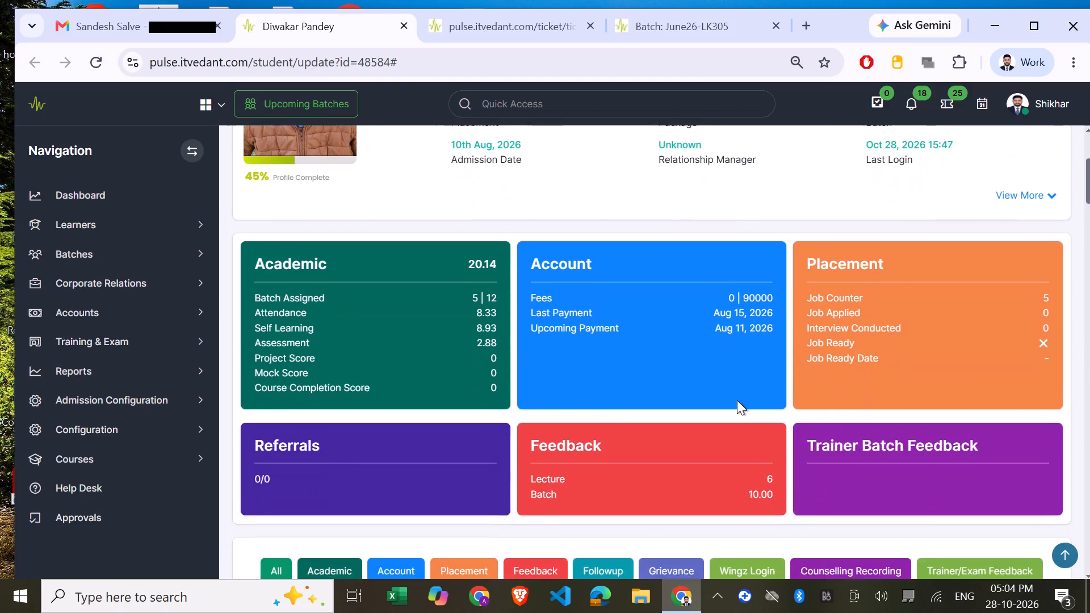
{"action": "scroll", "coordinate": [737, 400], "scroll_direction": "down", "scroll_amount": 1}
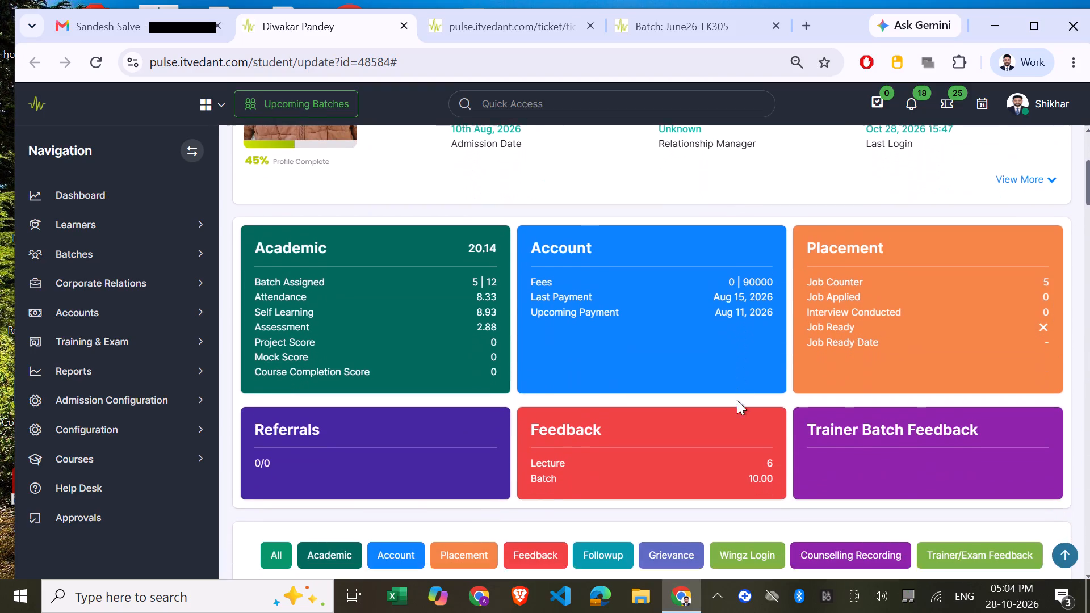
{"action": "scroll", "coordinate": [737, 400], "scroll_direction": "down", "scroll_amount": 2}
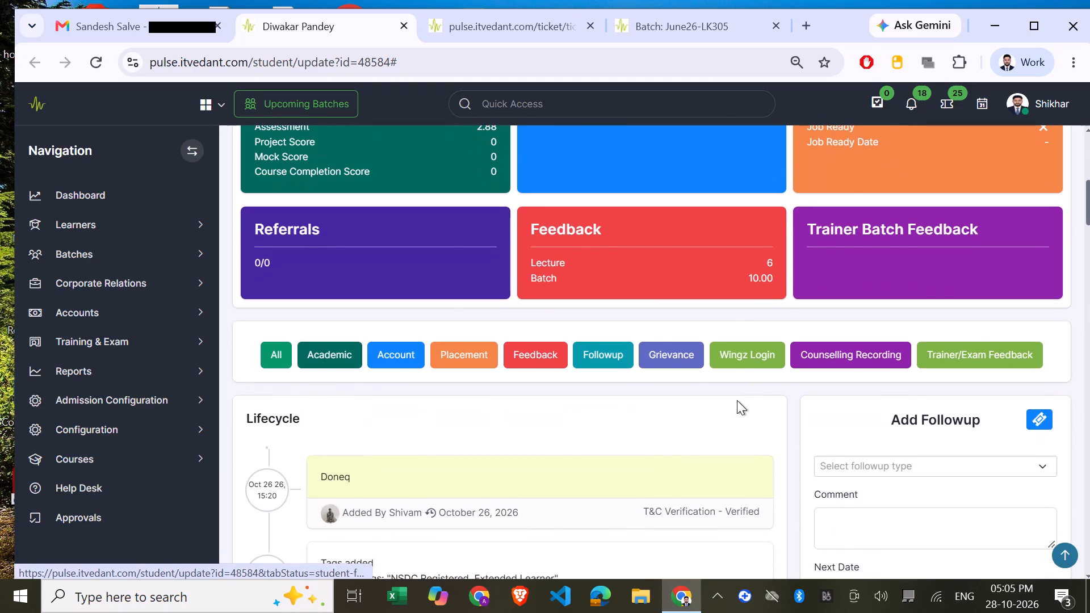
{"action": "scroll", "coordinate": [737, 400], "scroll_direction": "down", "scroll_amount": 1}
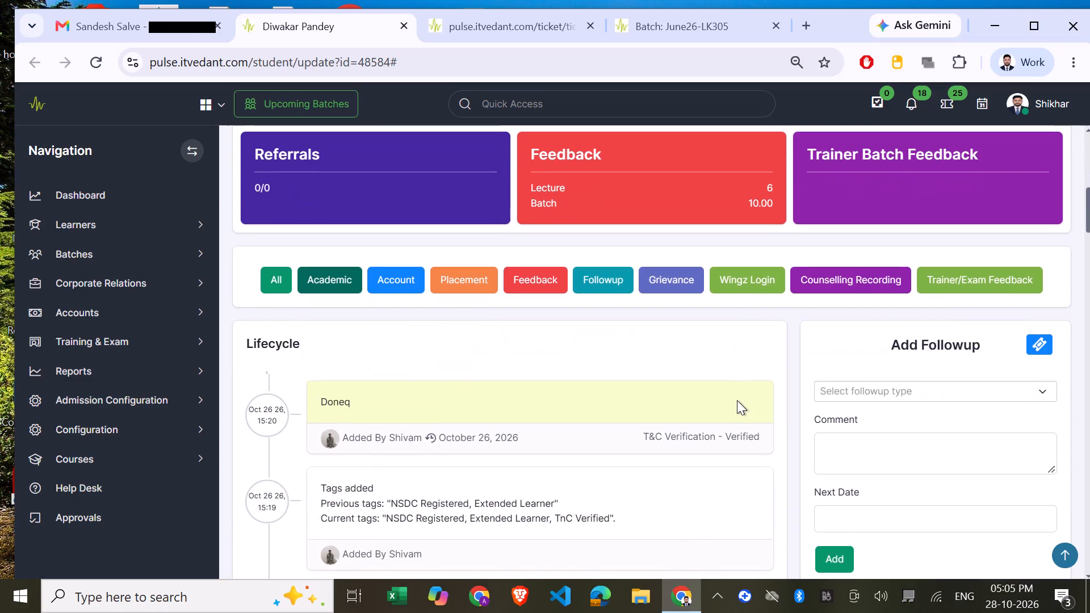
{"action": "scroll", "coordinate": [737, 400], "scroll_direction": "down", "scroll_amount": 2}
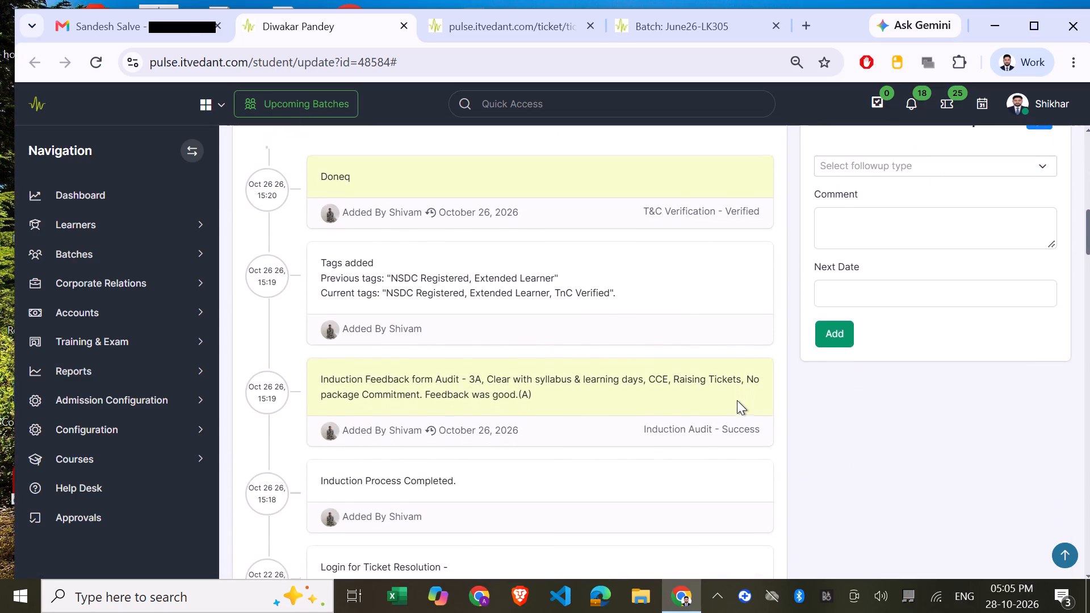
{"action": "scroll", "coordinate": [737, 400], "scroll_direction": "up", "scroll_amount": 3}
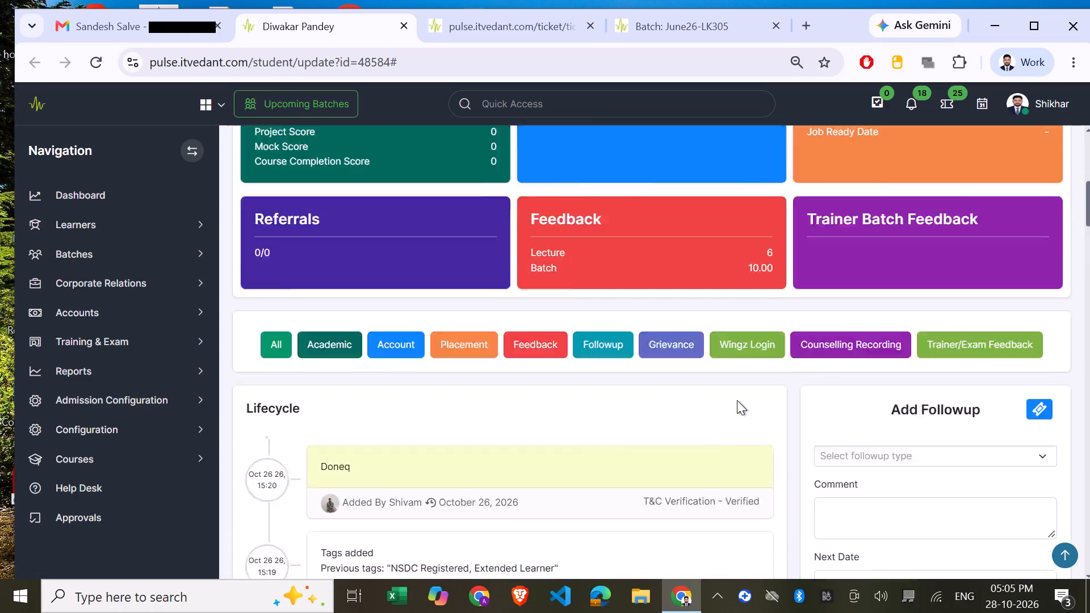
{"action": "scroll", "coordinate": [737, 400], "scroll_direction": "up", "scroll_amount": 2}
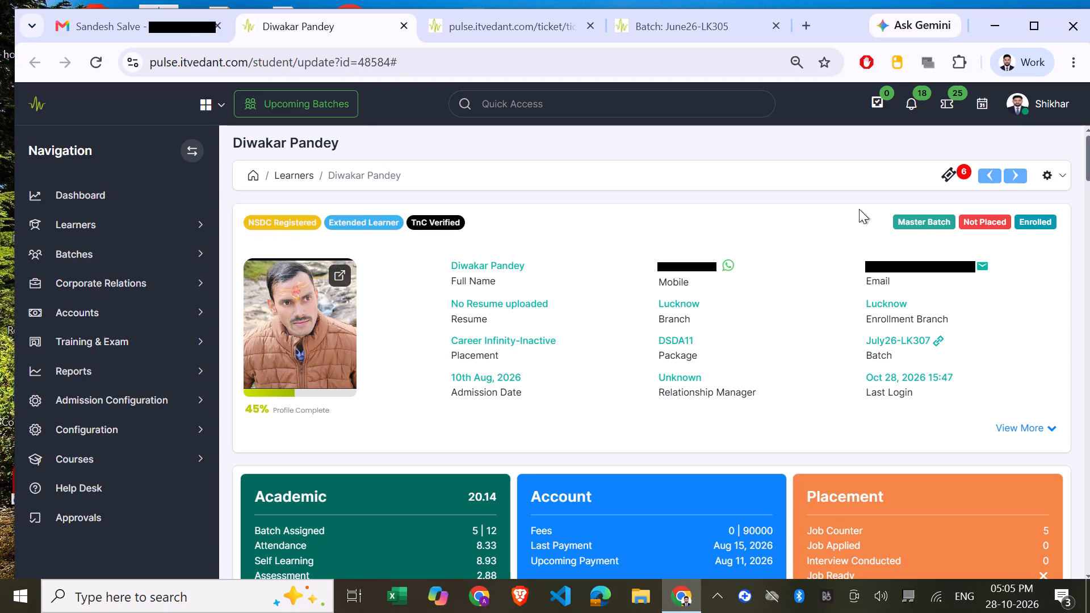
{"action": "left_click", "coordinate": [946, 177]}
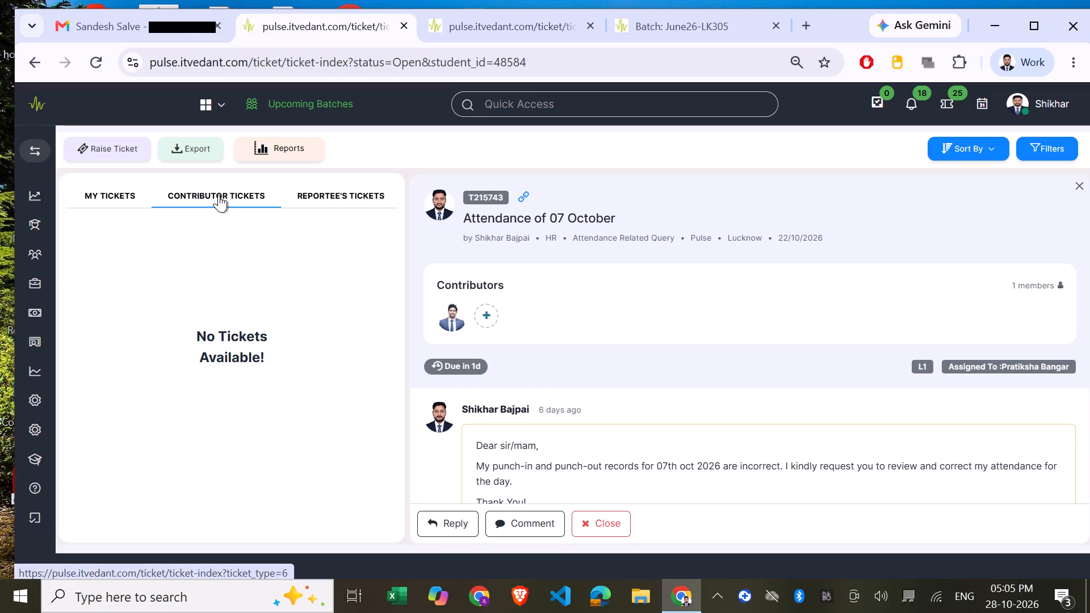
{"action": "scroll", "coordinate": [598, 342], "scroll_direction": "down", "scroll_amount": 3}
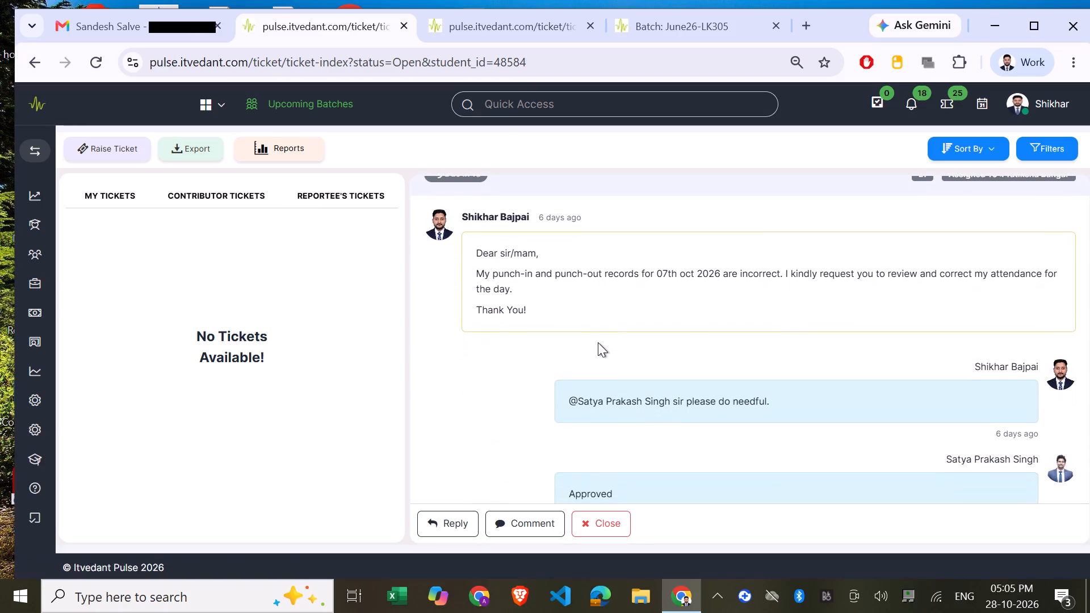
{"action": "scroll", "coordinate": [598, 342], "scroll_direction": "down", "scroll_amount": 2}
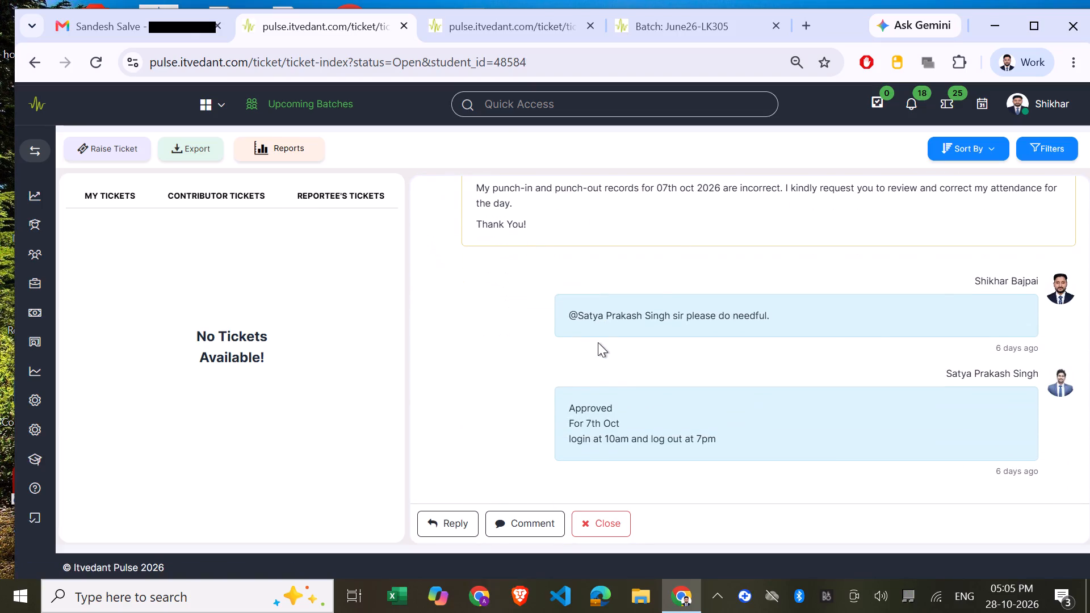
{"action": "scroll", "coordinate": [598, 342], "scroll_direction": "down", "scroll_amount": 2}
{"action": "scroll", "coordinate": [598, 342], "scroll_direction": "up", "scroll_amount": 4}
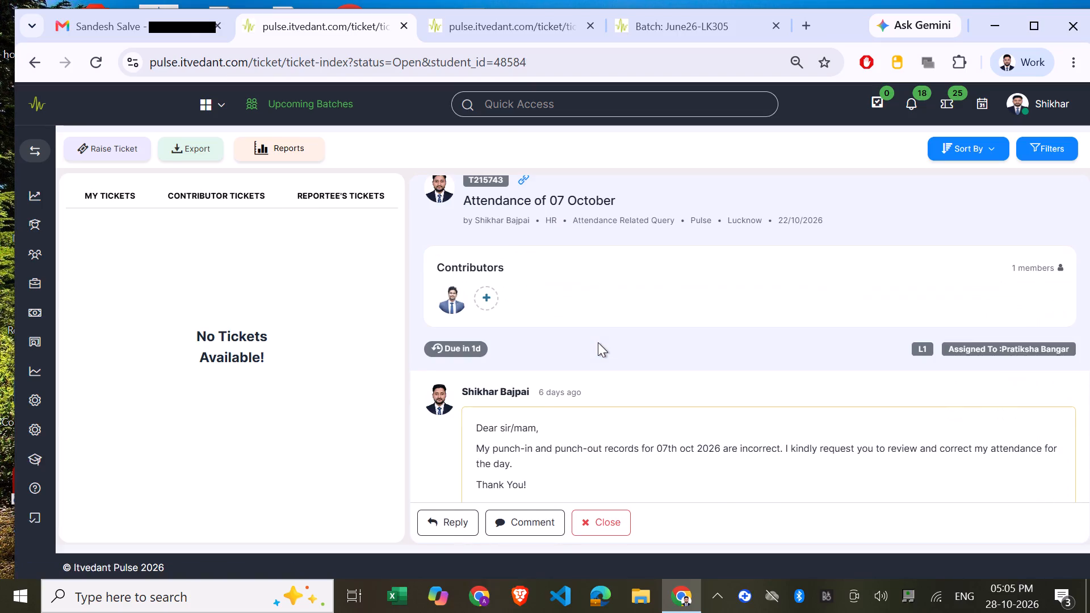
{"action": "scroll", "coordinate": [598, 342], "scroll_direction": "up", "scroll_amount": 3}
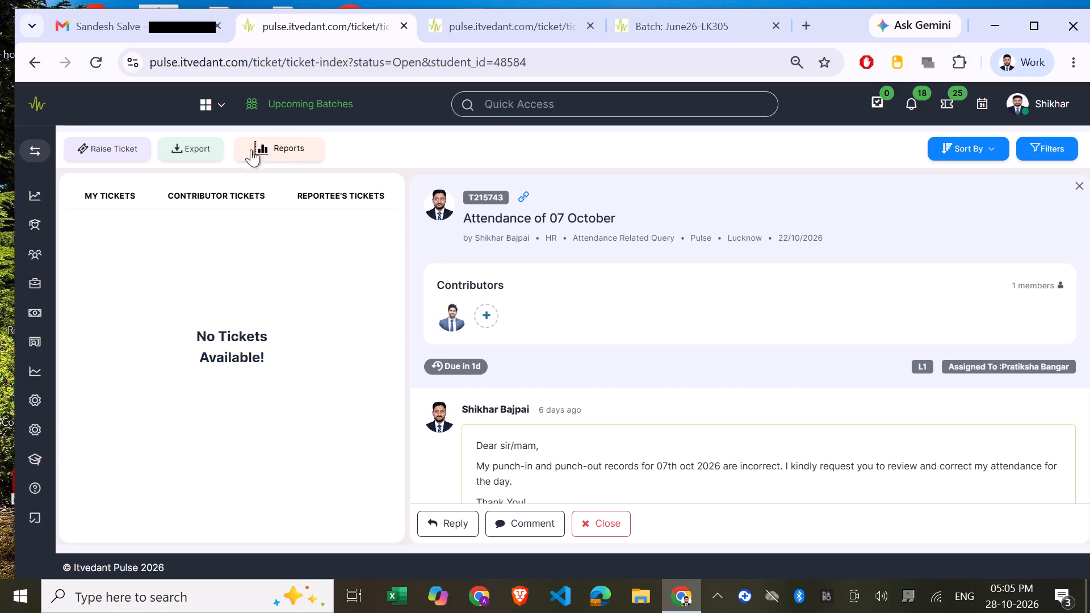
Expand the collapsed navigation sidebar and open the list of all learners.
{"action": "left_click", "coordinate": [47, 146]}
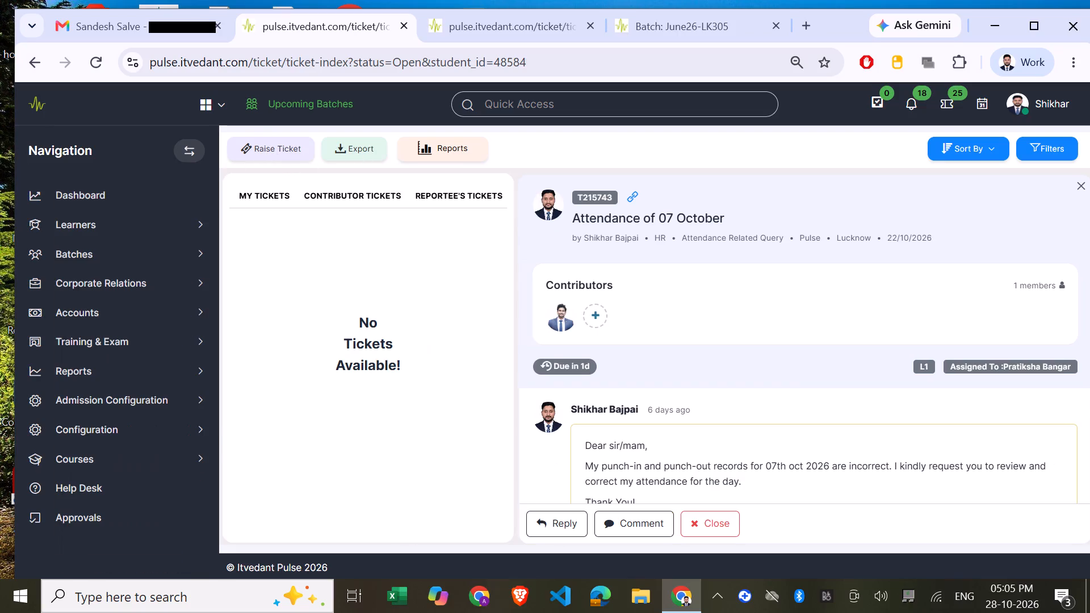
{"action": "left_click", "coordinate": [88, 212]}
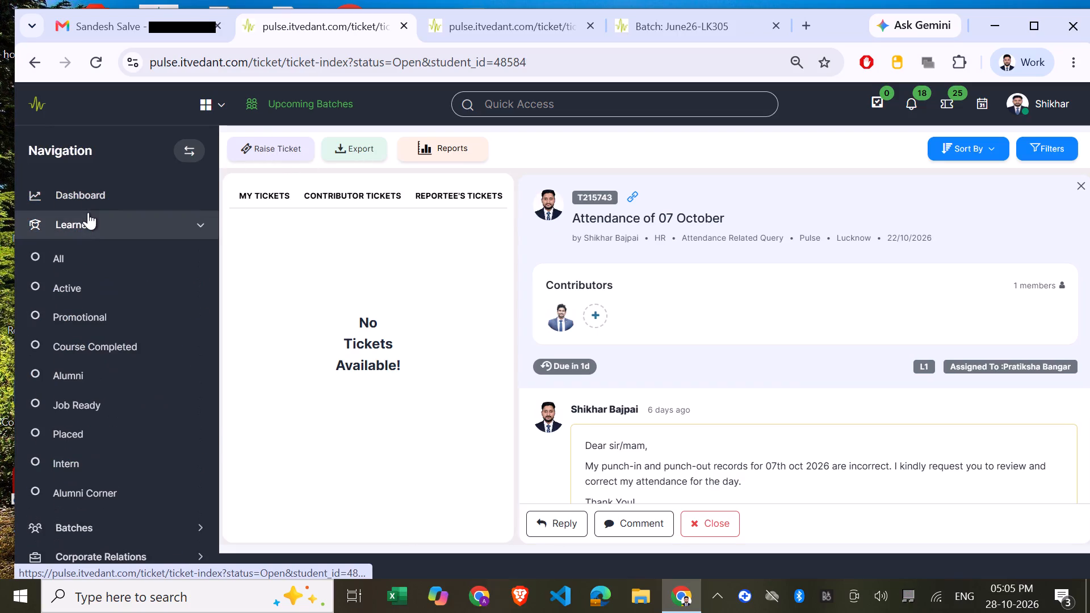
{"action": "left_click", "coordinate": [62, 257]}
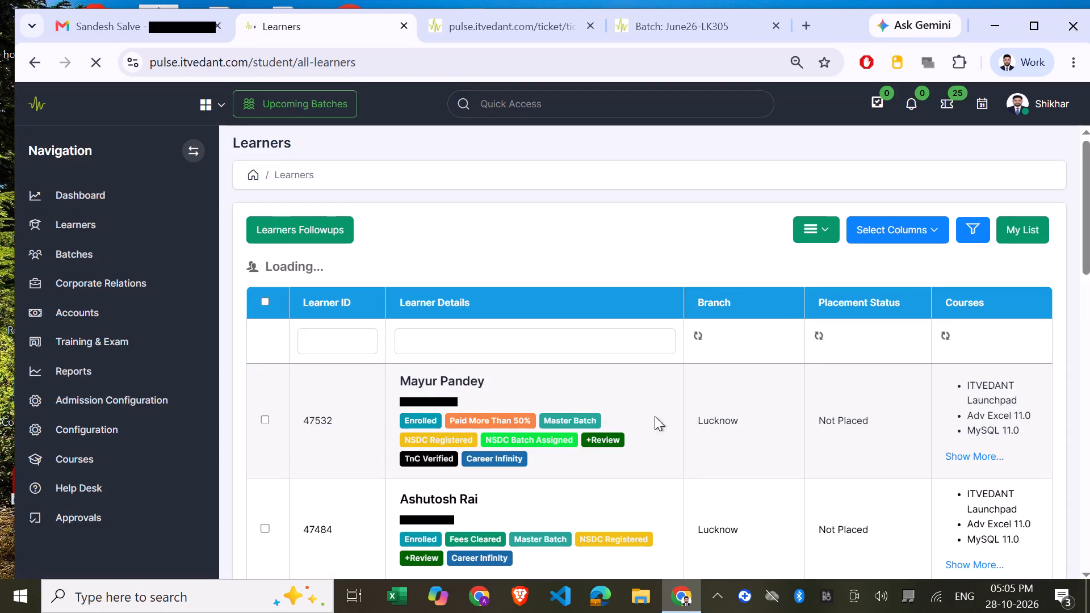
Expand the full course list of the first learner in the learners list and read through it.
{"action": "scroll", "coordinate": [791, 389], "scroll_direction": "down", "scroll_amount": 1}
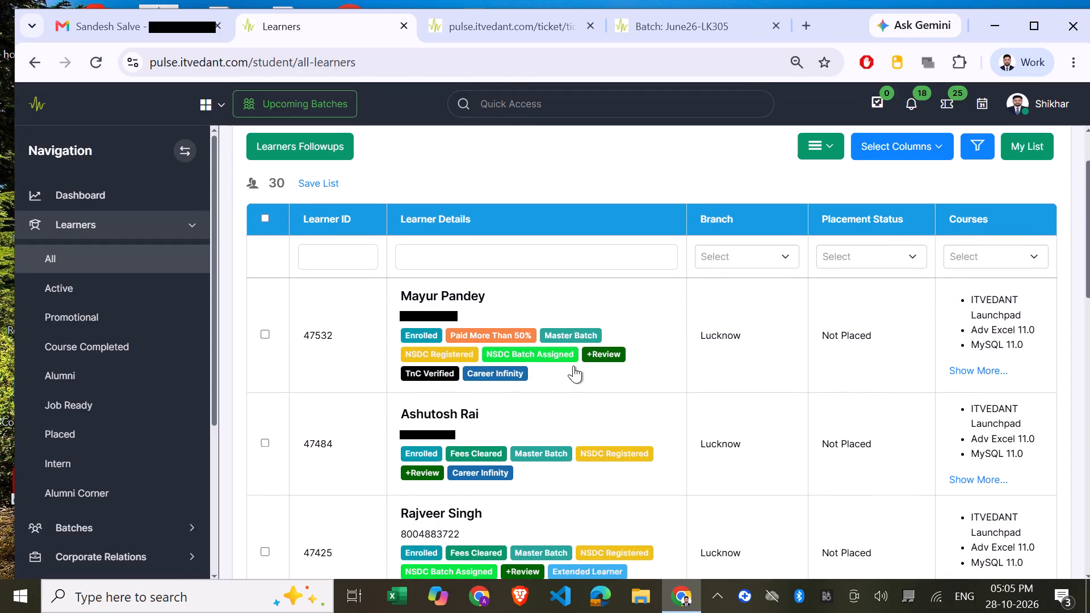
{"action": "left_click", "coordinate": [978, 371]}
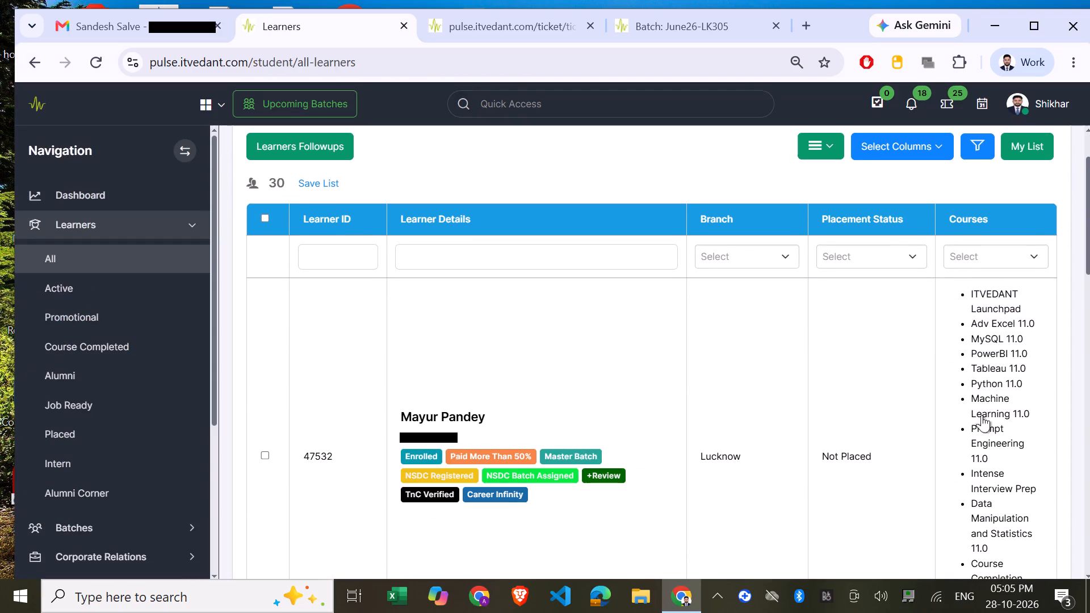
{"action": "scroll", "coordinate": [990, 462], "scroll_direction": "down", "scroll_amount": 3}
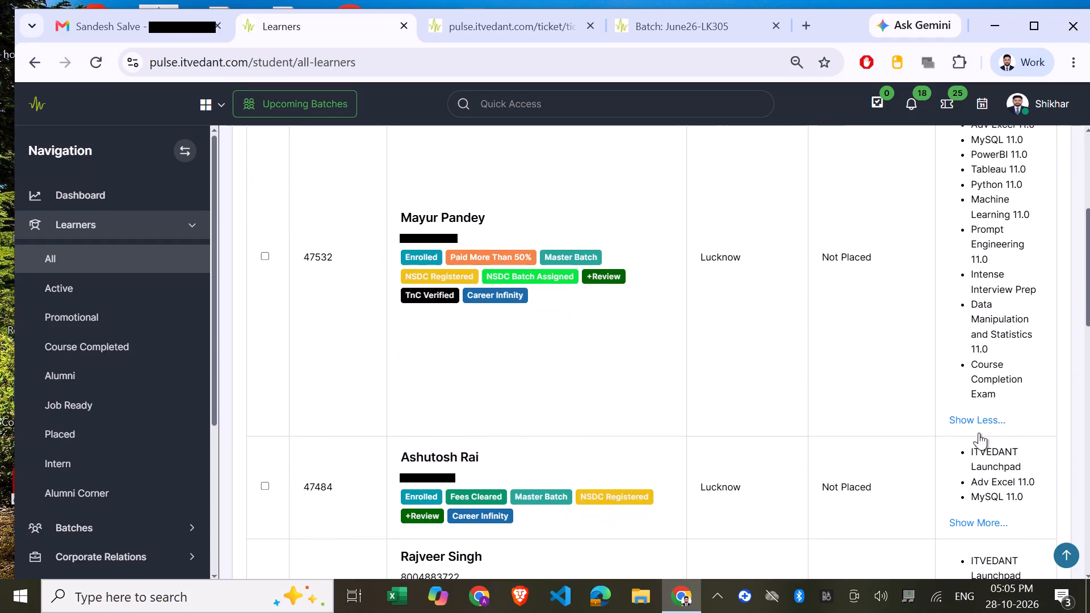
{"action": "scroll", "coordinate": [976, 375], "scroll_direction": "up", "scroll_amount": 3}
Open the first learner's profile and review the profile details, summary cards and the start of the Lifecycle timeline.
{"action": "left_click", "coordinate": [473, 495]}
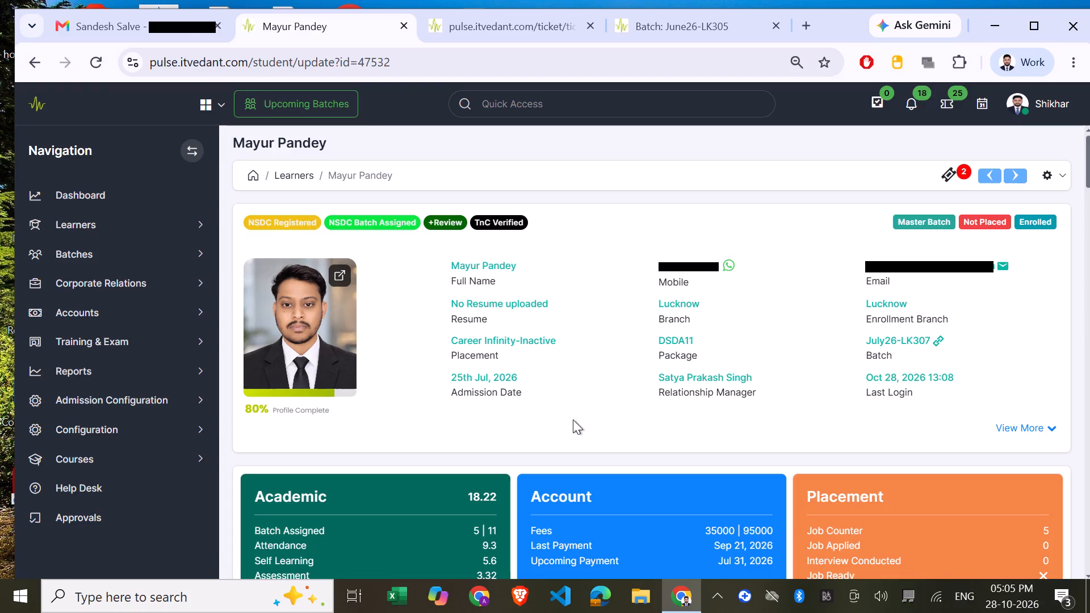
{"action": "scroll", "coordinate": [634, 425], "scroll_direction": "down", "scroll_amount": 1}
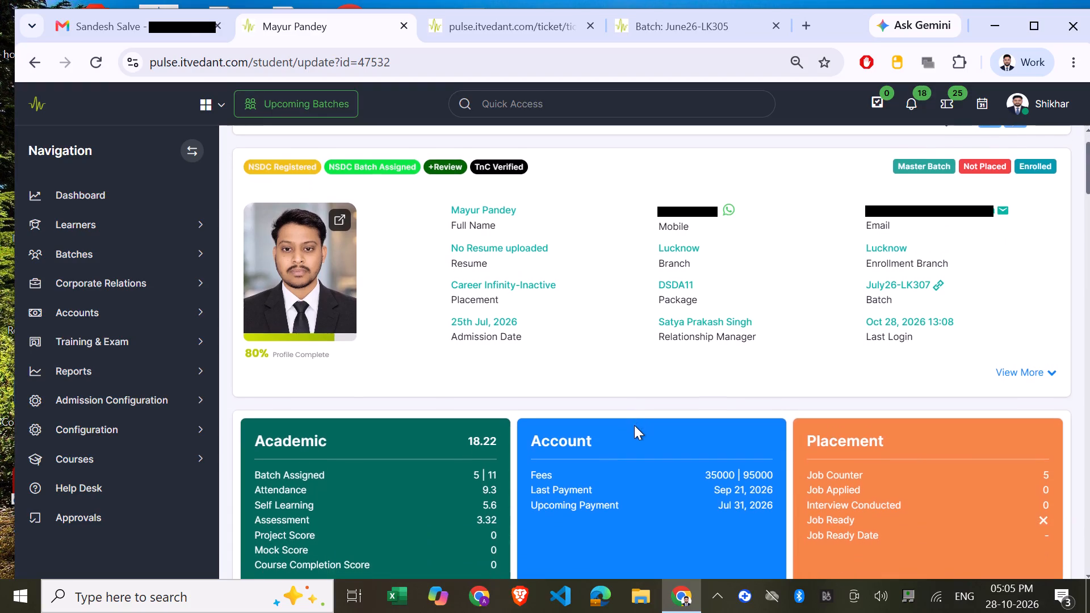
{"action": "scroll", "coordinate": [634, 425], "scroll_direction": "down", "scroll_amount": 2}
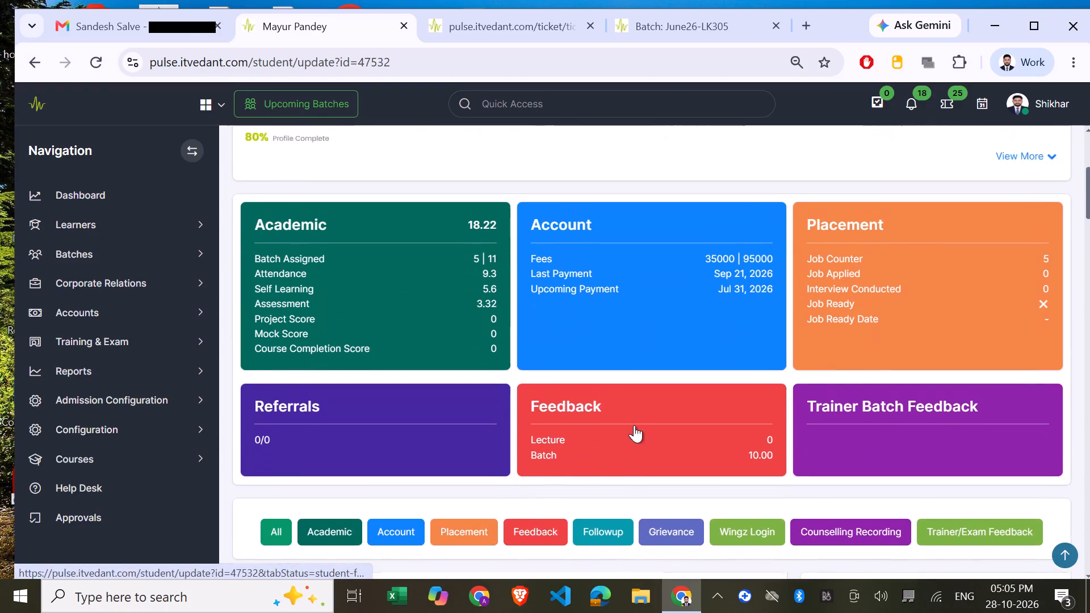
{"action": "scroll", "coordinate": [634, 425], "scroll_direction": "down", "scroll_amount": 1}
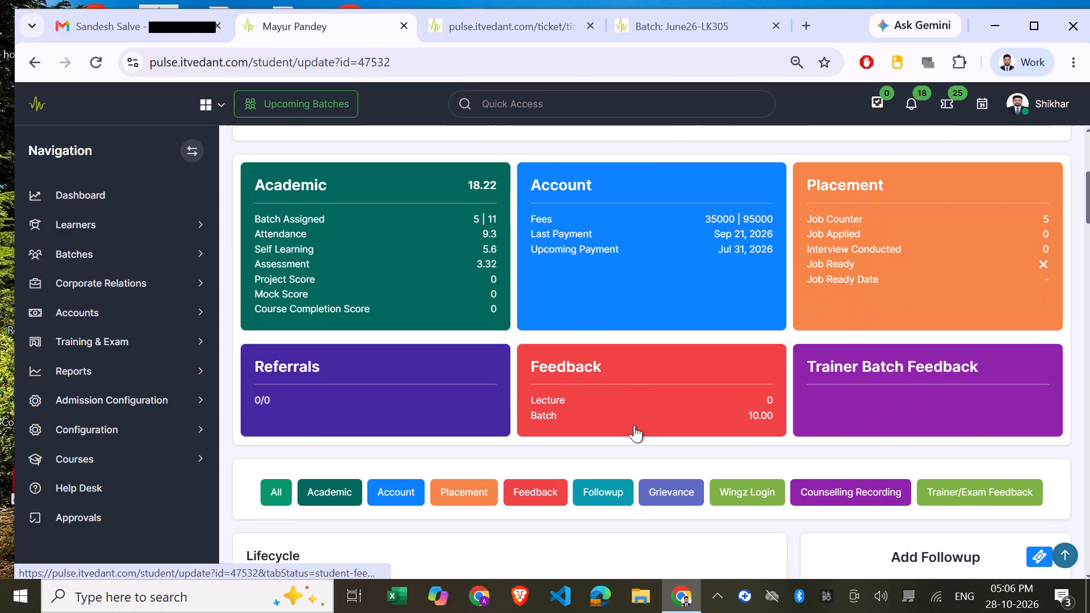
{"action": "scroll", "coordinate": [634, 425], "scroll_direction": "down", "scroll_amount": 2}
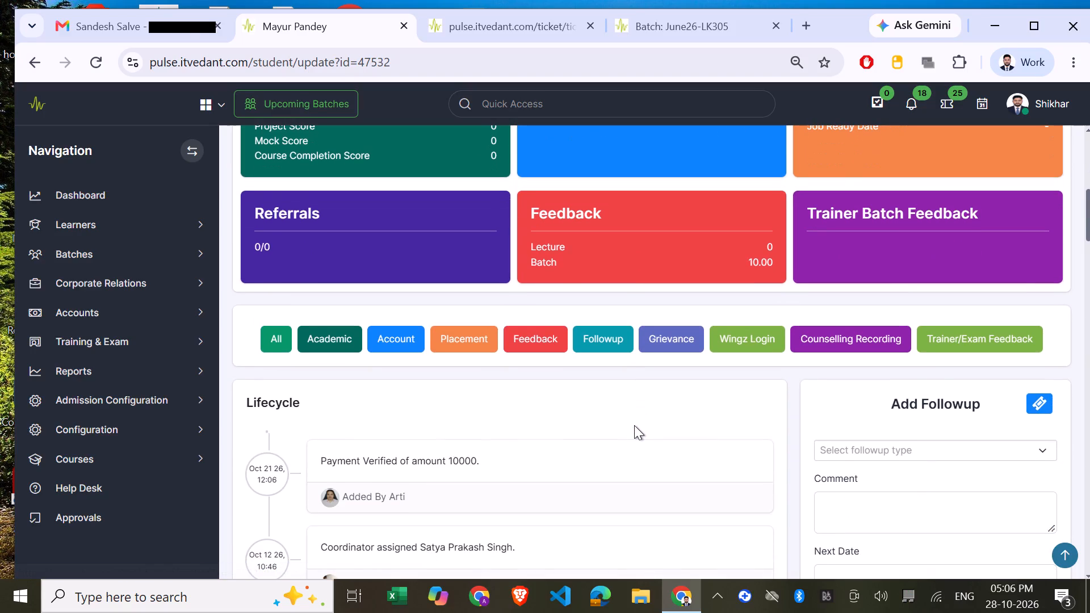
{"action": "scroll", "coordinate": [634, 425], "scroll_direction": "down", "scroll_amount": 1}
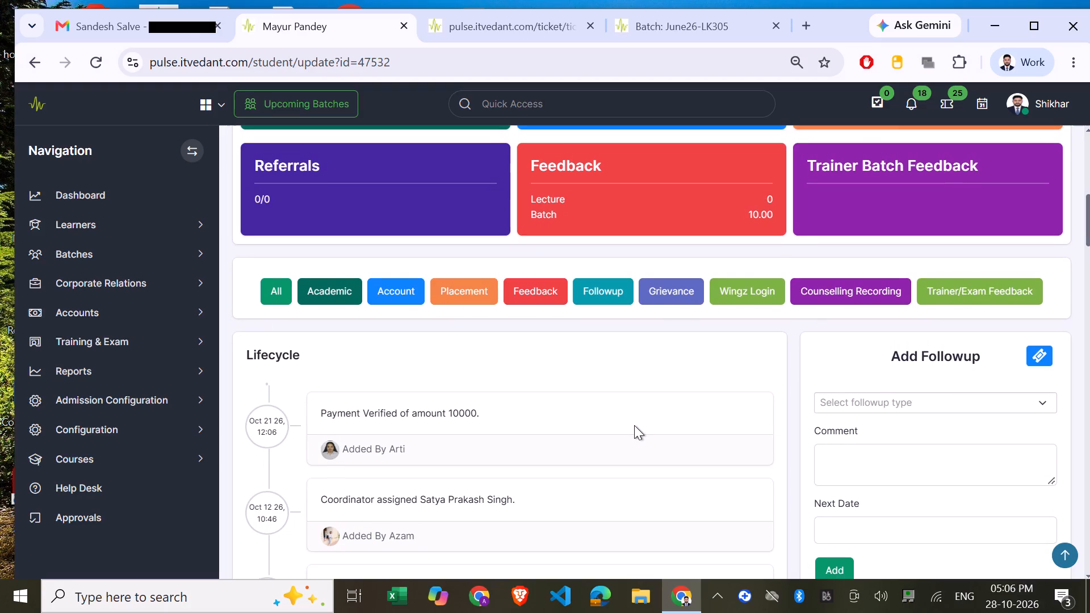
{"action": "scroll", "coordinate": [634, 425], "scroll_direction": "down", "scroll_amount": 1}
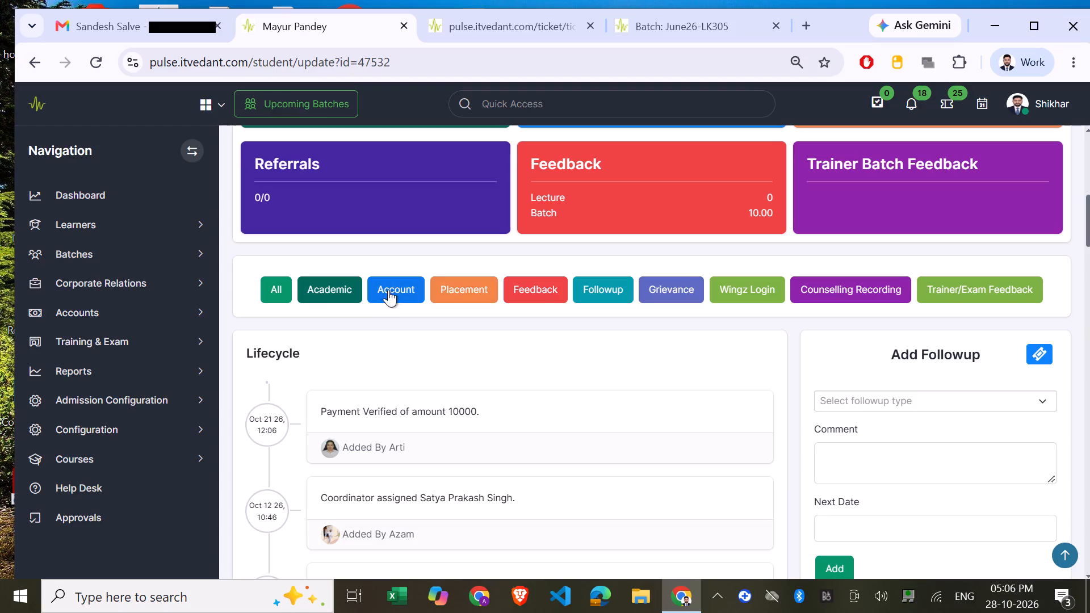
Filter the learner's Lifecycle timeline by Academic, followed by Trainer/Exam Feedback.
{"action": "left_click", "coordinate": [329, 296]}
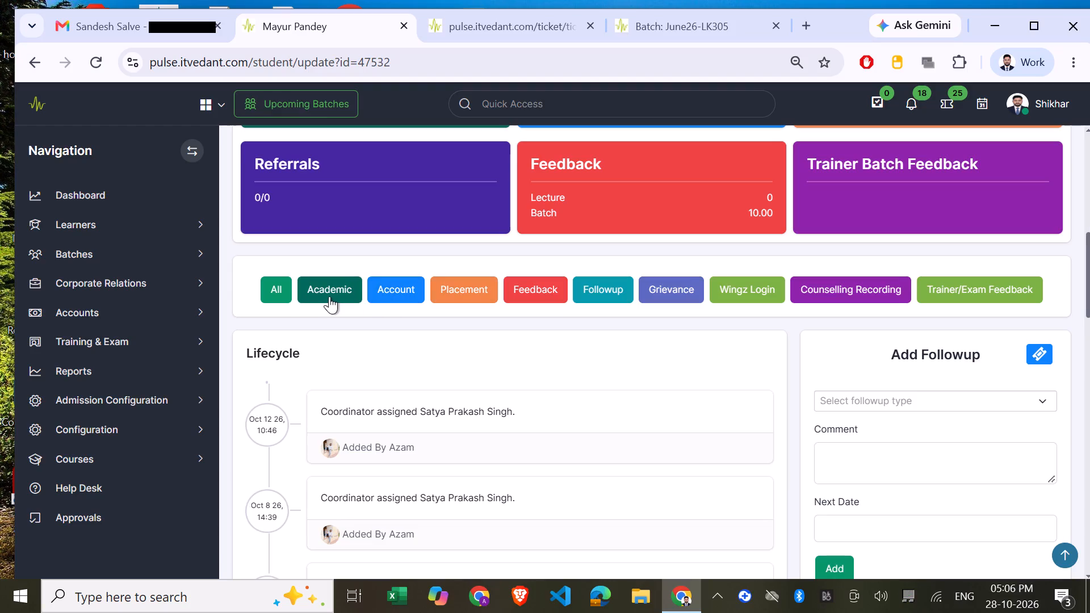
{"action": "left_click", "coordinate": [329, 296]}
{"action": "left_click", "coordinate": [968, 293]}
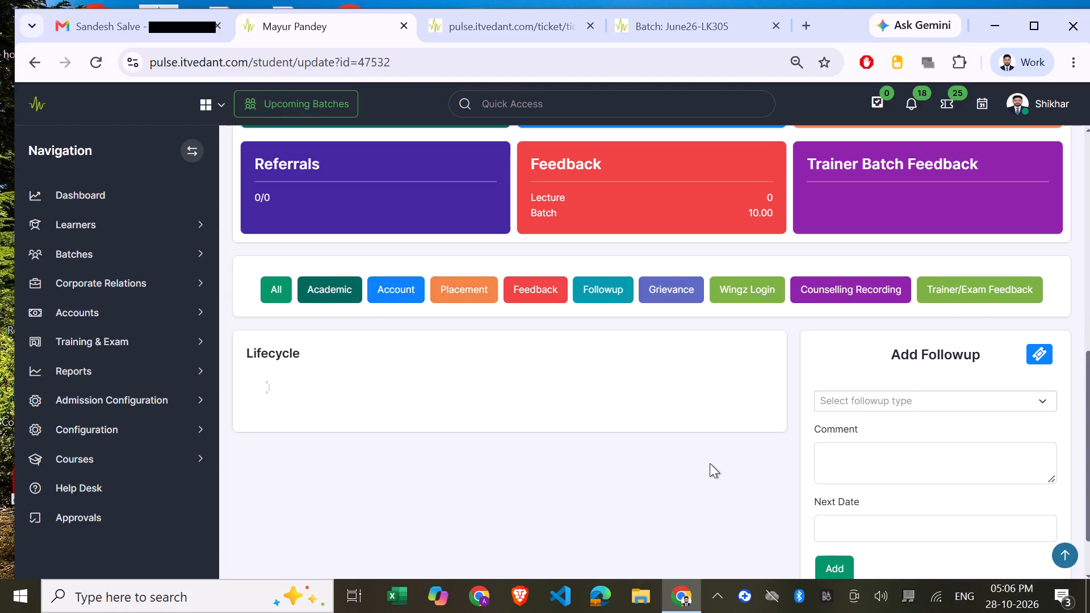
Return to the dashboard and open batch June26-LK305 from the batch ratings table.
{"action": "scroll", "coordinate": [710, 463], "scroll_direction": "up", "scroll_amount": 2}
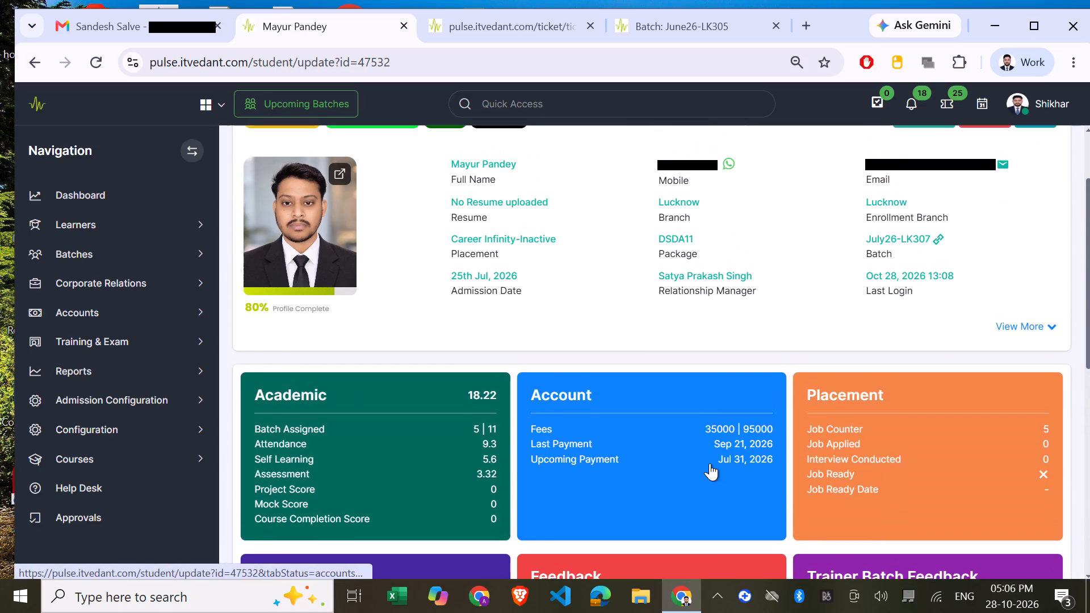
{"action": "scroll", "coordinate": [710, 463], "scroll_direction": "up", "scroll_amount": 2}
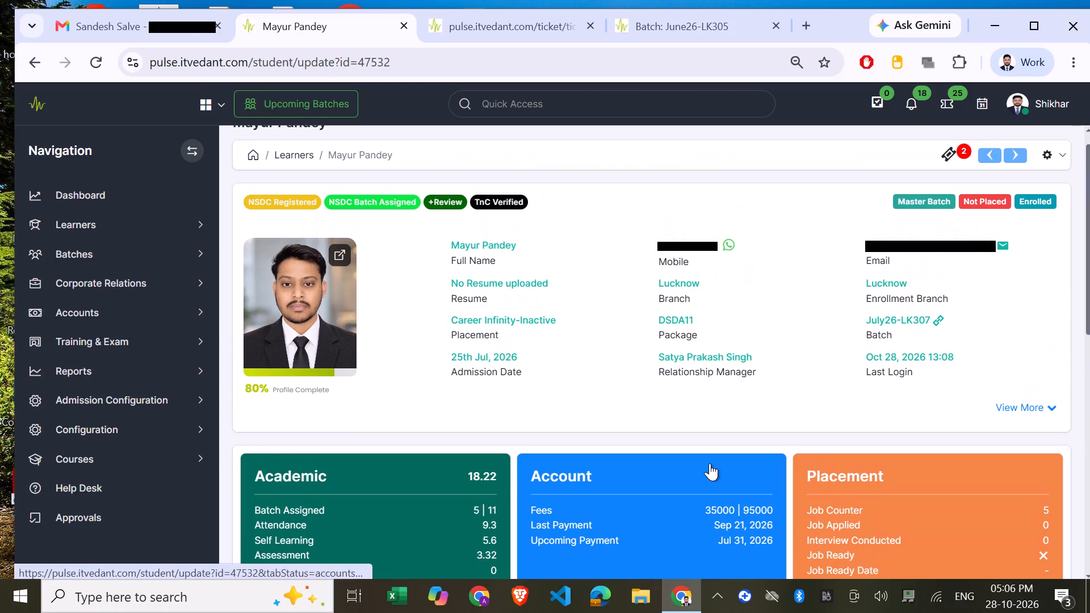
{"action": "scroll", "coordinate": [710, 463], "scroll_direction": "up", "scroll_amount": 1}
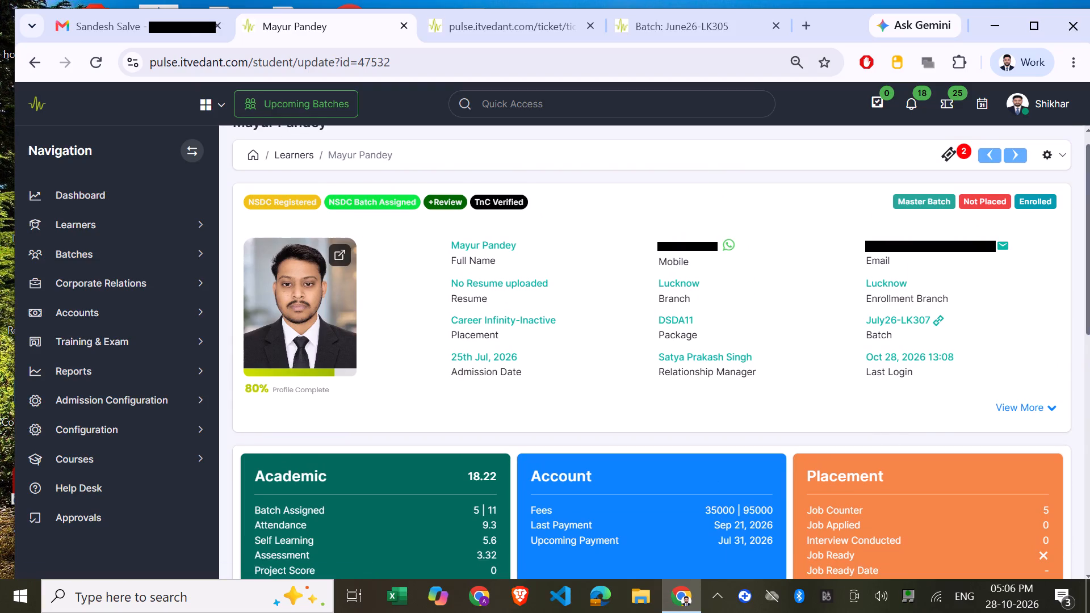
{"action": "left_click", "coordinate": [255, 148]}
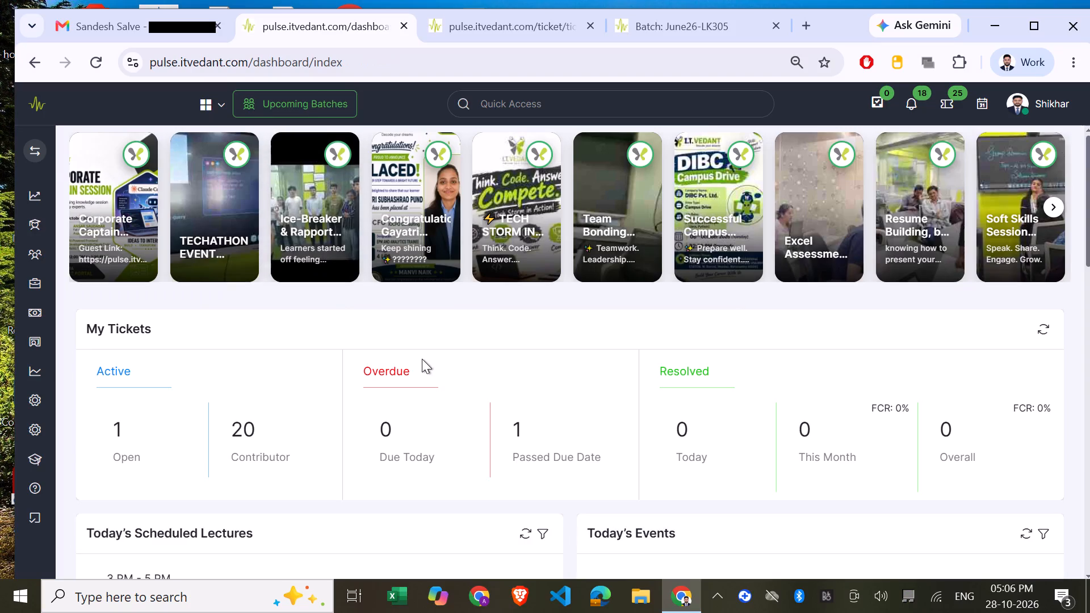
{"action": "scroll", "coordinate": [422, 359], "scroll_direction": "down", "scroll_amount": 9}
{"action": "scroll", "coordinate": [351, 476], "scroll_direction": "down", "scroll_amount": 1}
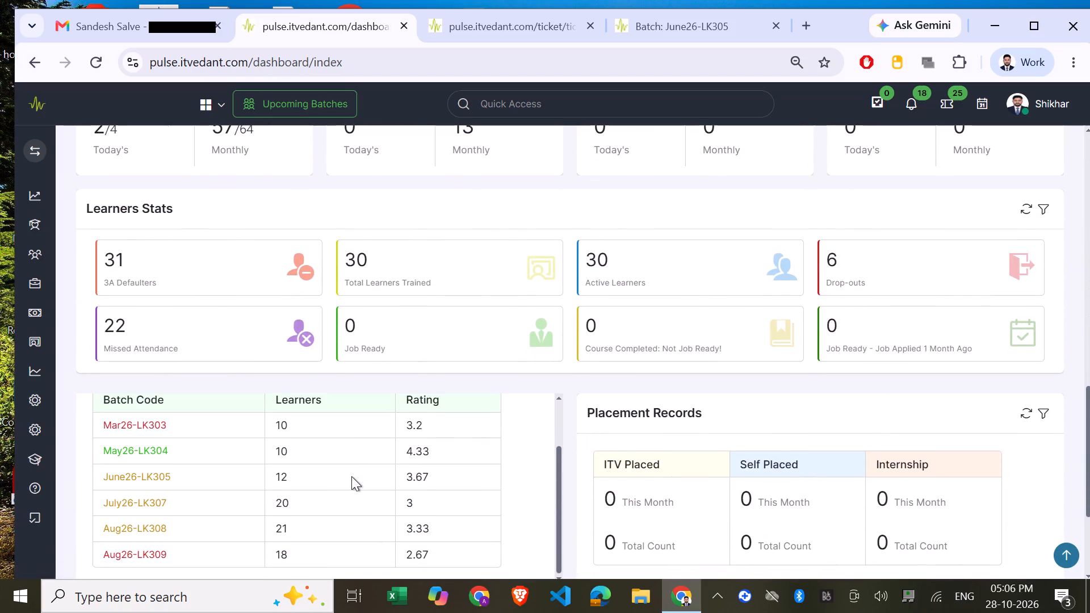
{"action": "scroll", "coordinate": [351, 476], "scroll_direction": "down", "scroll_amount": 1}
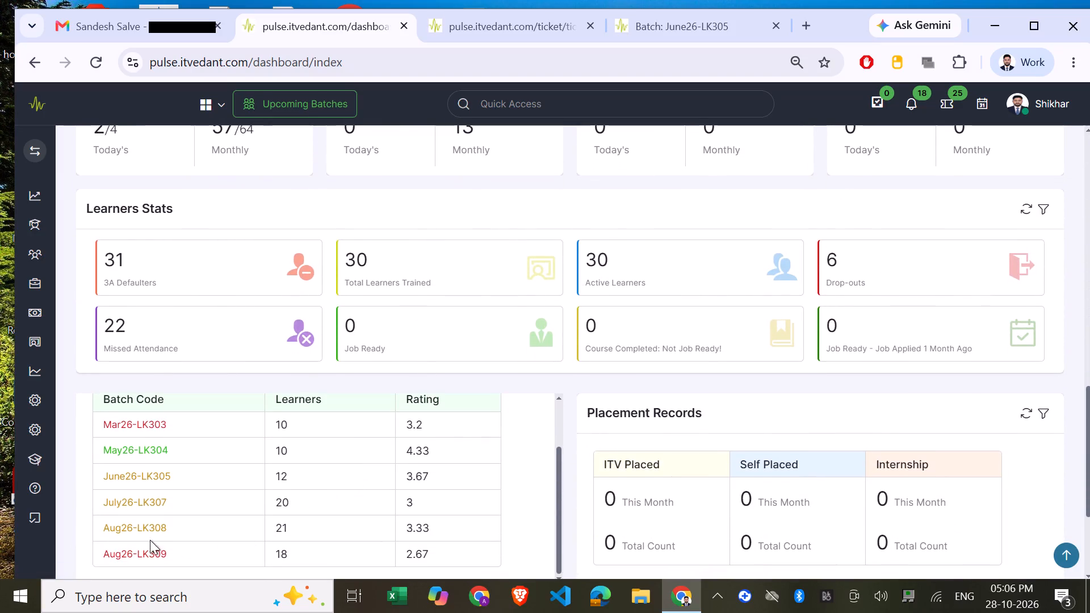
{"action": "left_click", "coordinate": [157, 473]}
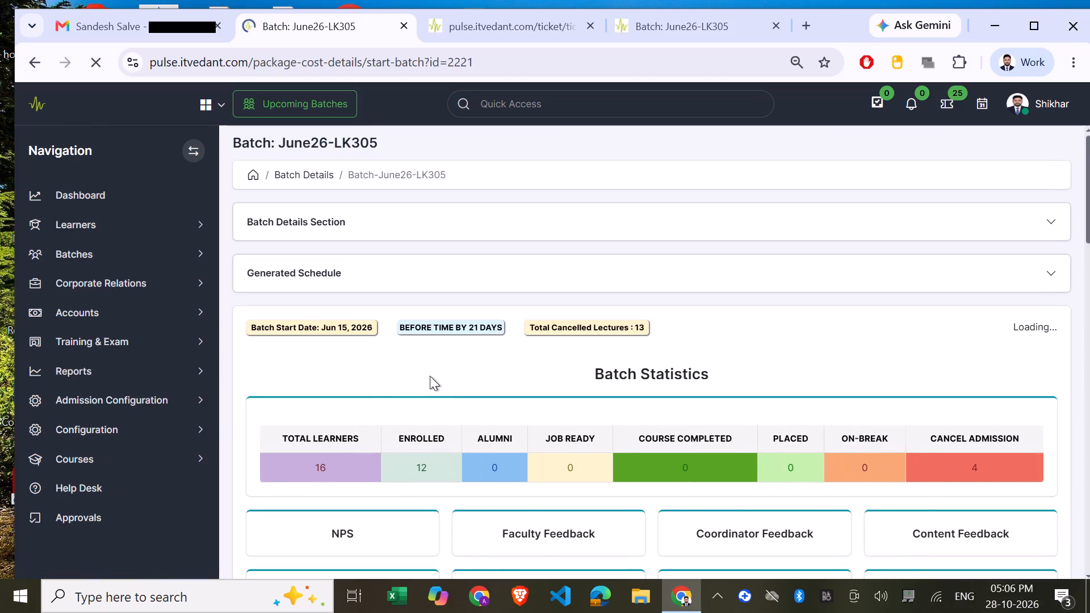
Open the Adv Excel 11.0 module from the batch's Essential Modules.
{"action": "scroll", "coordinate": [430, 376], "scroll_direction": "down", "scroll_amount": 4}
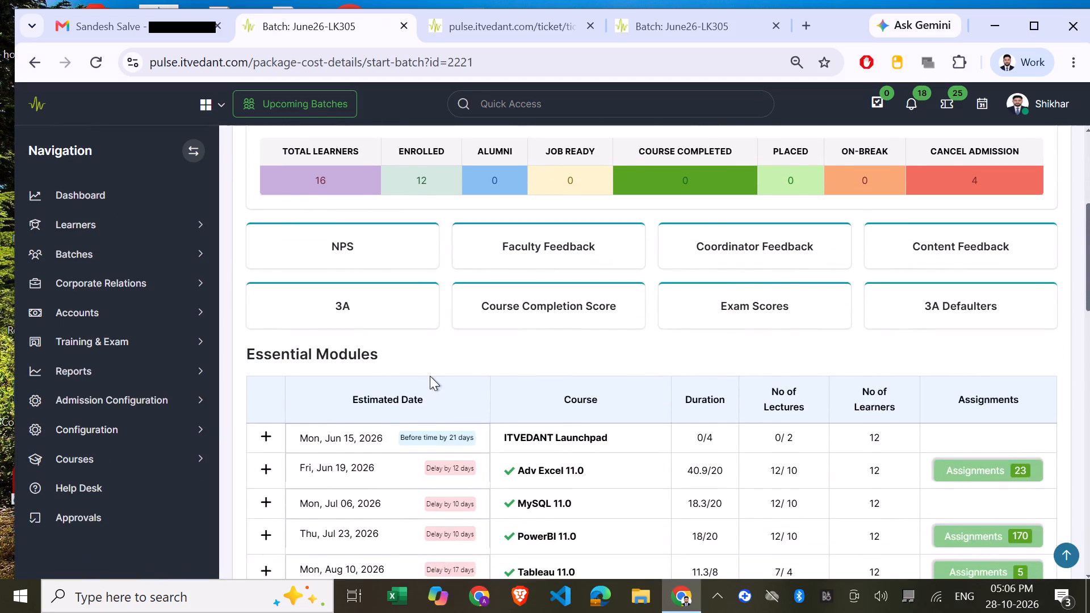
{"action": "scroll", "coordinate": [430, 376], "scroll_direction": "down", "scroll_amount": 1}
{"action": "scroll", "coordinate": [430, 376], "scroll_direction": "up", "scroll_amount": 2}
{"action": "scroll", "coordinate": [430, 376], "scroll_direction": "down", "scroll_amount": 3}
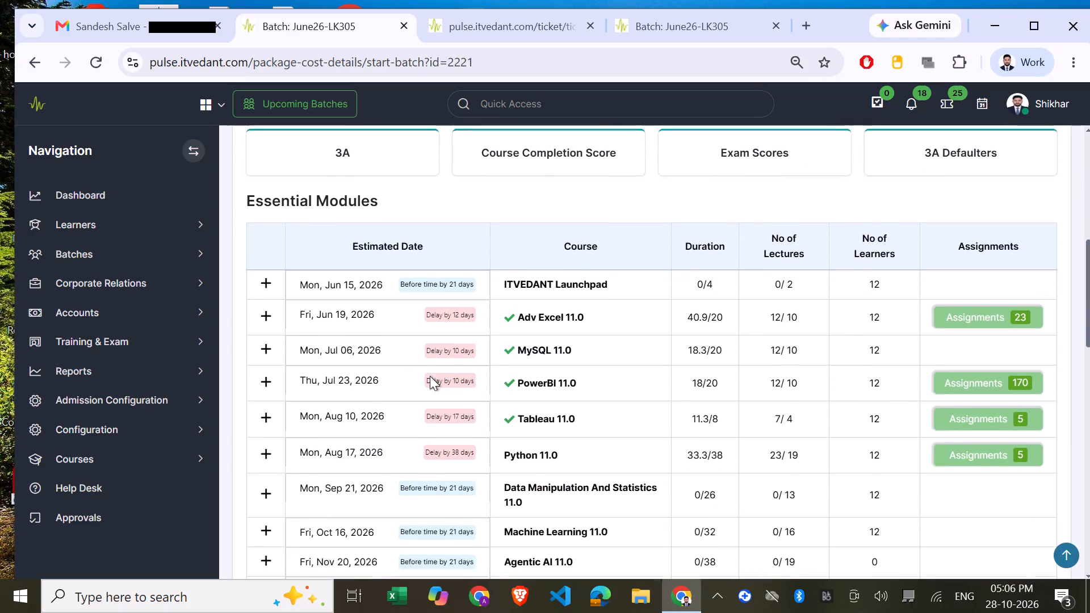
{"action": "left_click", "coordinate": [540, 310]}
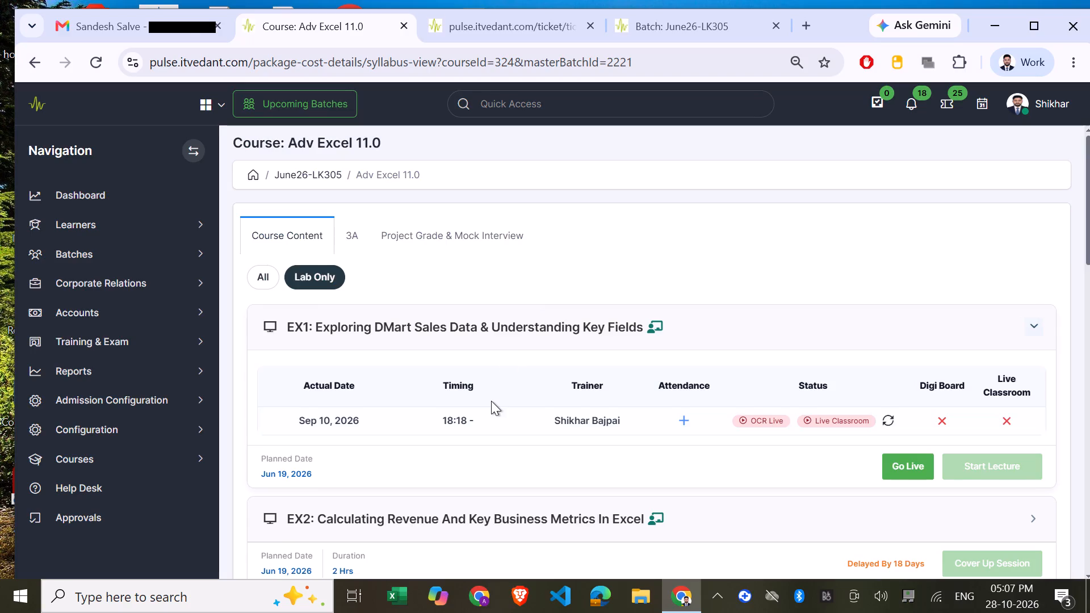
Open manual attendance entry for the EX1 DMart Sales Data session, giving System Not Working as the reason.
{"action": "scroll", "coordinate": [491, 401], "scroll_direction": "down", "scroll_amount": 1}
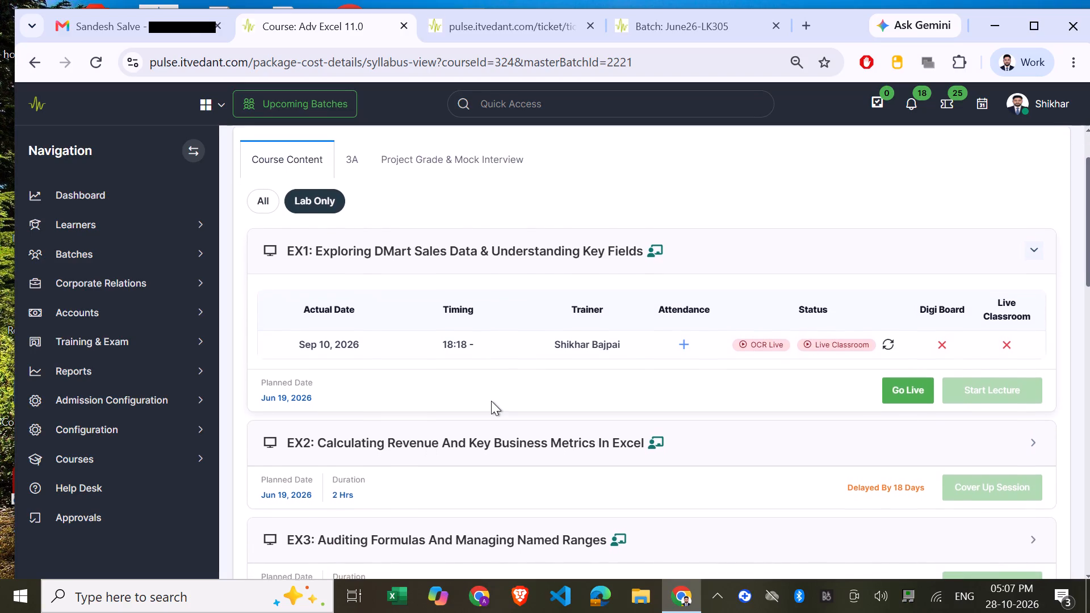
{"action": "scroll", "coordinate": [491, 401], "scroll_direction": "down", "scroll_amount": 1}
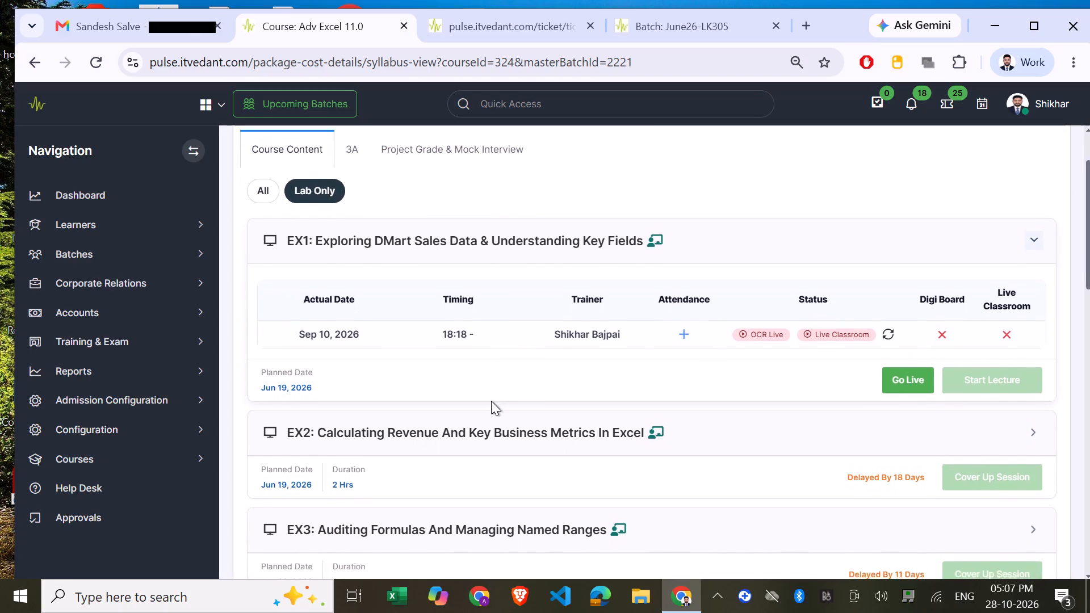
{"action": "scroll", "coordinate": [491, 401], "scroll_direction": "down", "scroll_amount": 2}
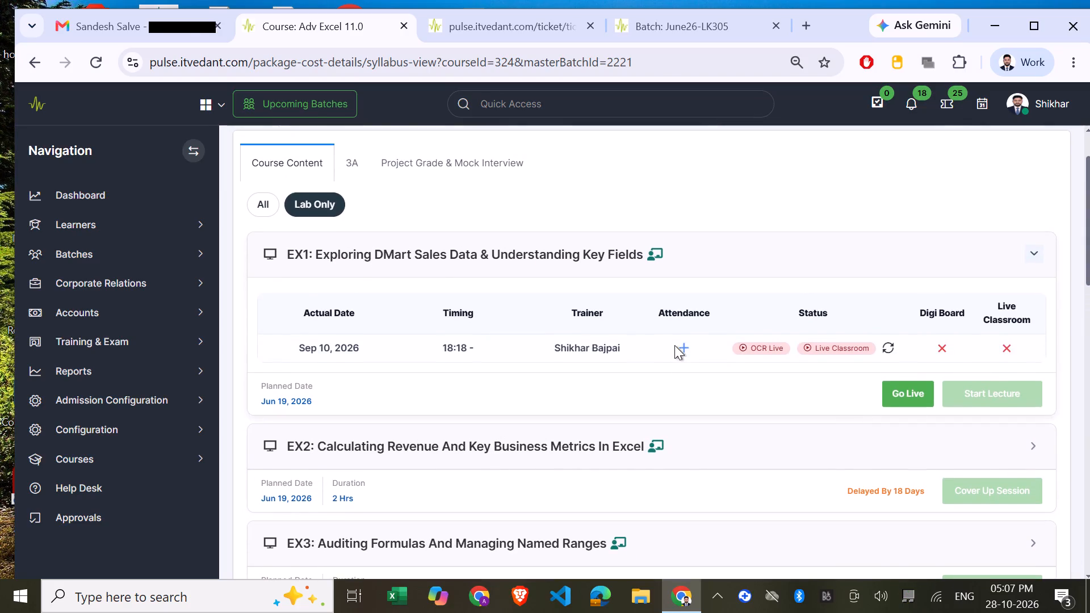
{"action": "left_click", "coordinate": [685, 339]}
{"action": "left_click", "coordinate": [682, 351]}
{"action": "left_click", "coordinate": [578, 346]}
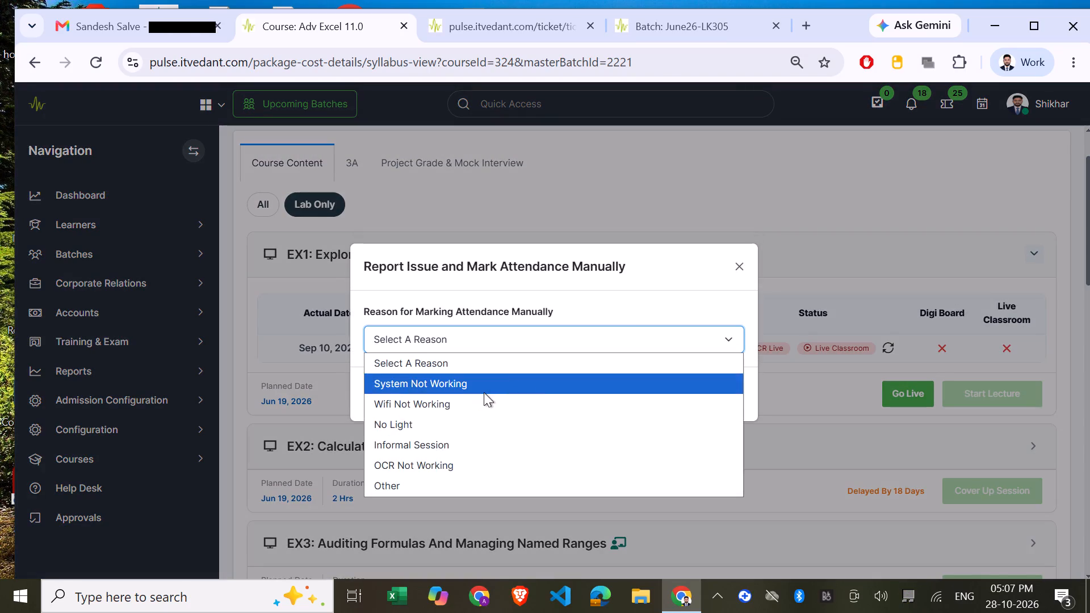
{"action": "left_click", "coordinate": [484, 392]}
{"action": "left_click", "coordinate": [586, 383]}
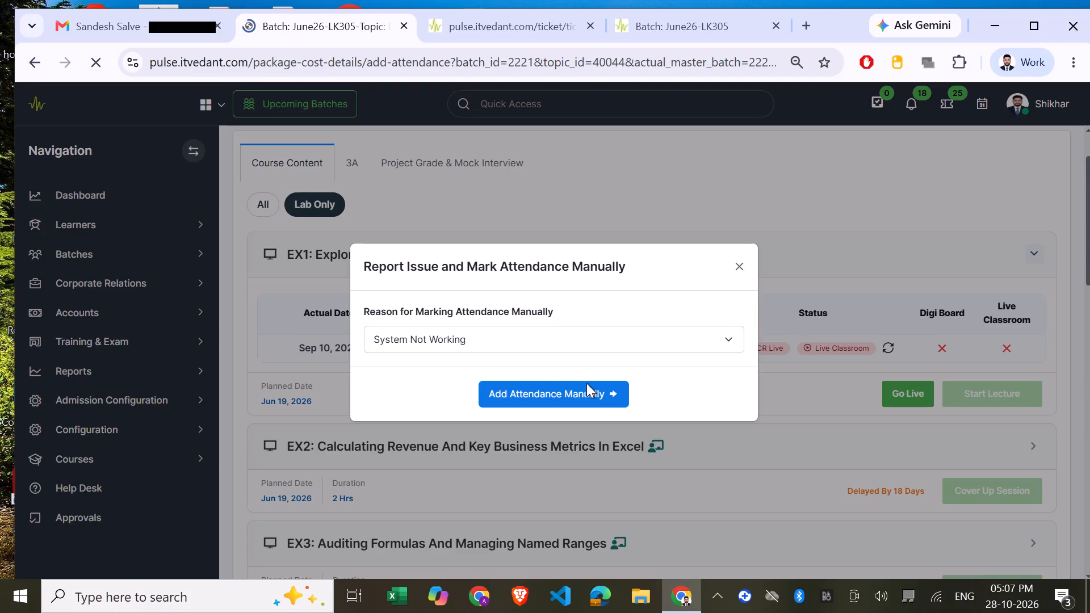
Set the end time of the EX1 attendance session to 19:55.
{"action": "left_click", "coordinate": [547, 327]}
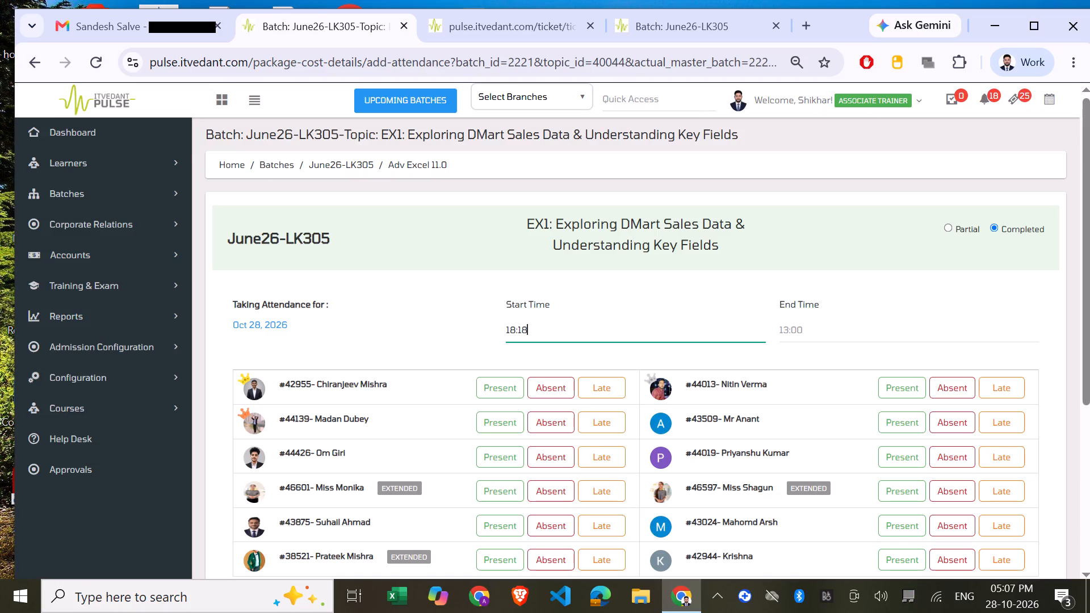
{"action": "left_click", "coordinate": [806, 333]}
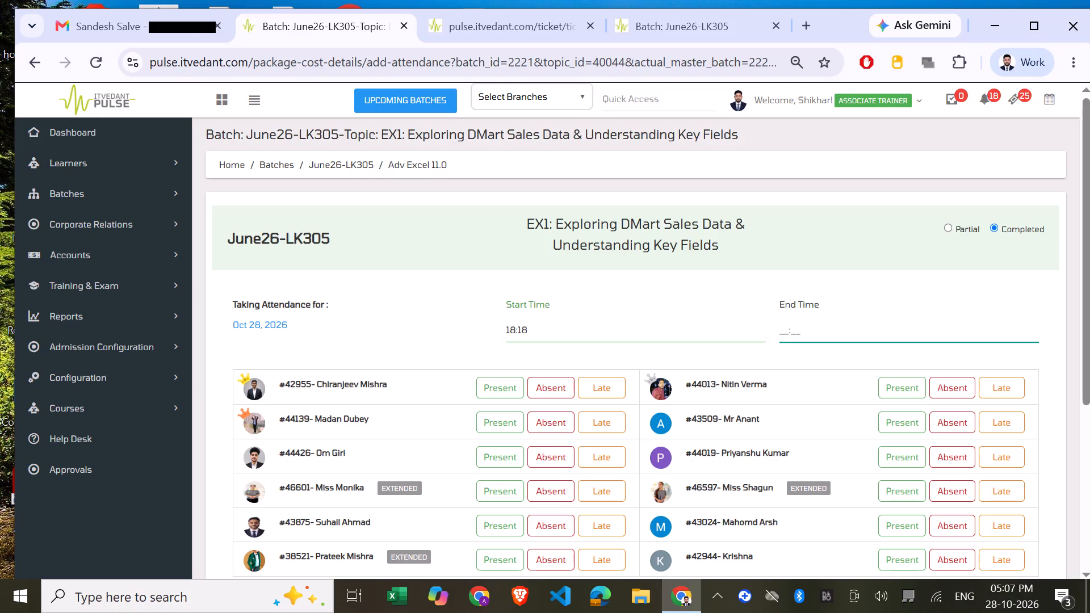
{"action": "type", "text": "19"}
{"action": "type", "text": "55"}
In the first column of the batch's attendance list, mark the first five learners Present and the sixth Absent.
{"action": "left_click", "coordinate": [496, 381]}
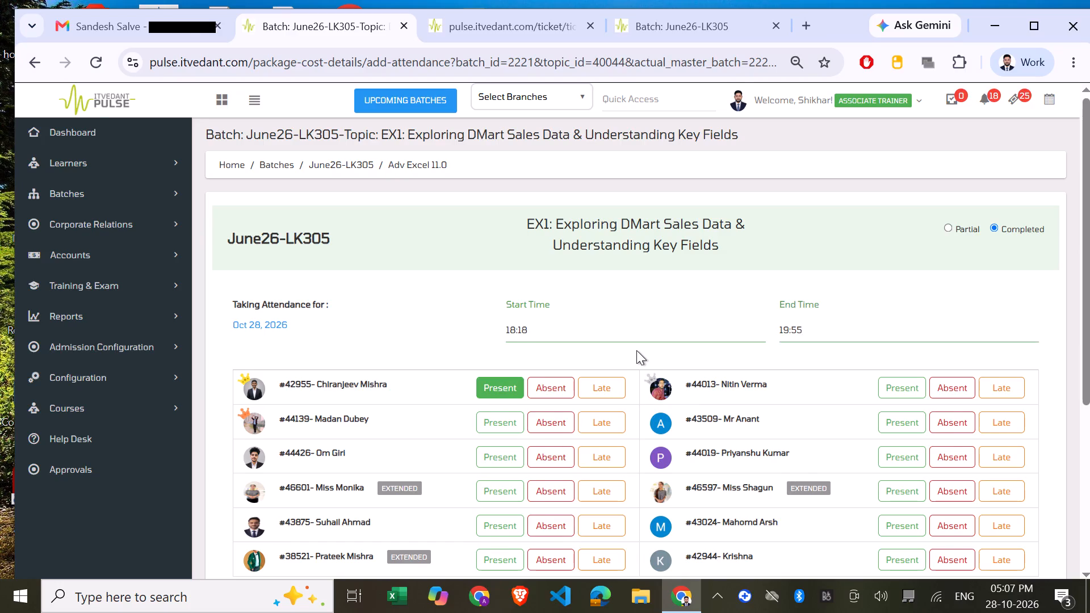
{"action": "scroll", "coordinate": [640, 350], "scroll_direction": "down", "scroll_amount": 2}
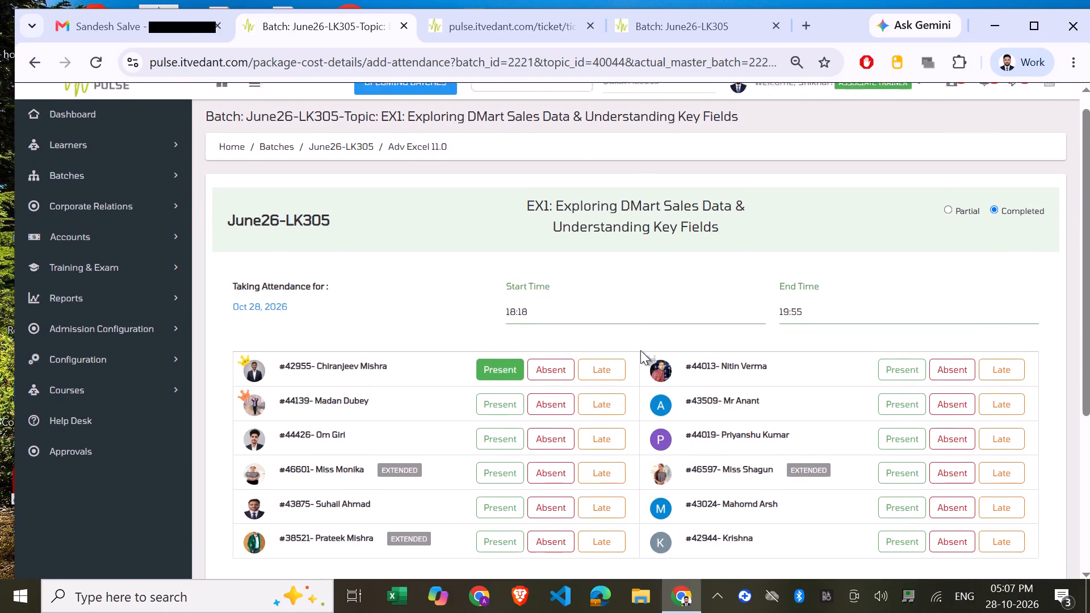
{"action": "scroll", "coordinate": [640, 350], "scroll_direction": "down", "scroll_amount": 1}
{"action": "left_click", "coordinate": [511, 352]}
{"action": "left_click", "coordinate": [504, 388]}
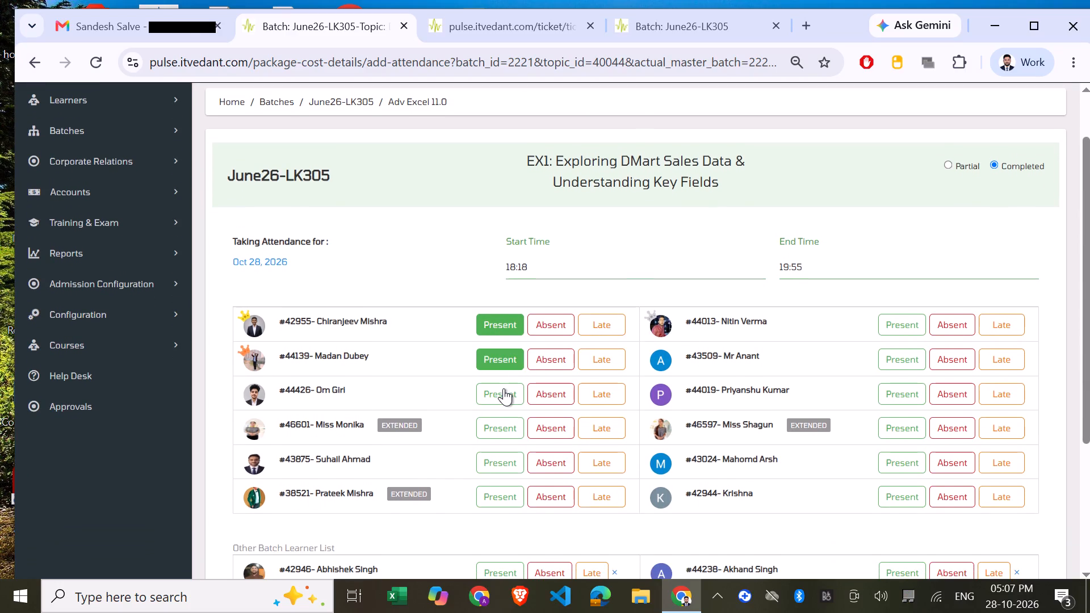
{"action": "left_click", "coordinate": [502, 423]}
{"action": "left_click", "coordinate": [506, 468]}
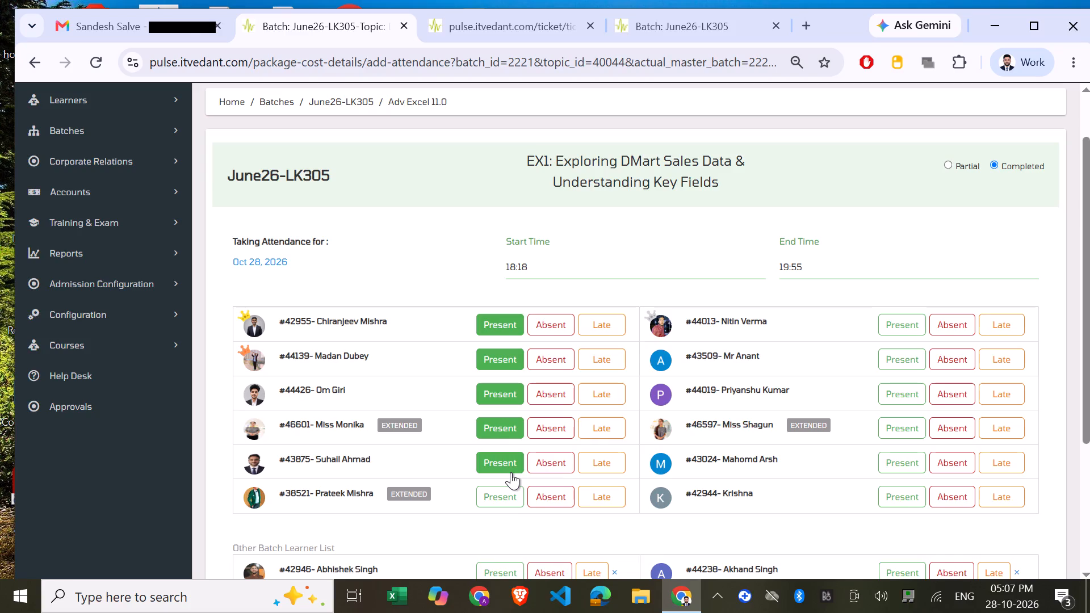
{"action": "left_click", "coordinate": [555, 497]}
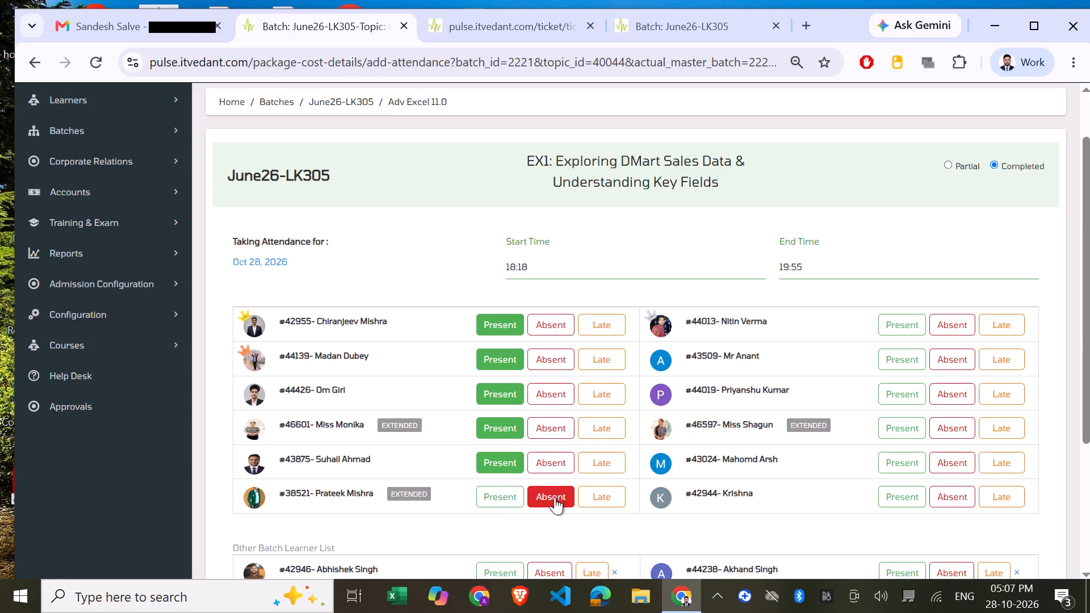
In the second column of the batch's attendance list, mark the first five learners Present and the sixth Absent.
{"action": "scroll", "coordinate": [723, 448], "scroll_direction": "left", "scroll_amount": 2}
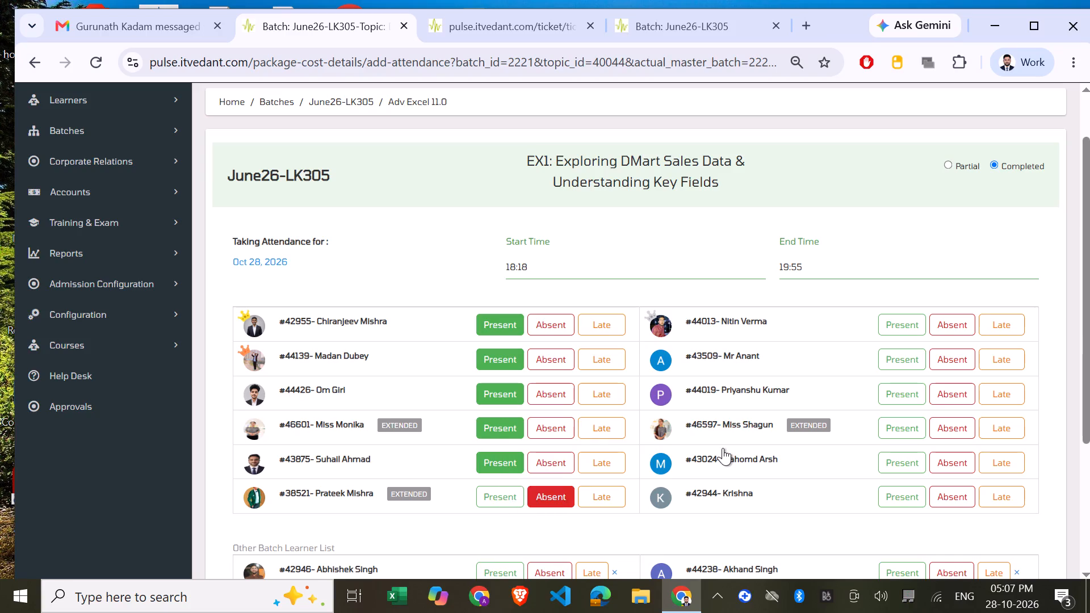
{"action": "left_click", "coordinate": [906, 318]}
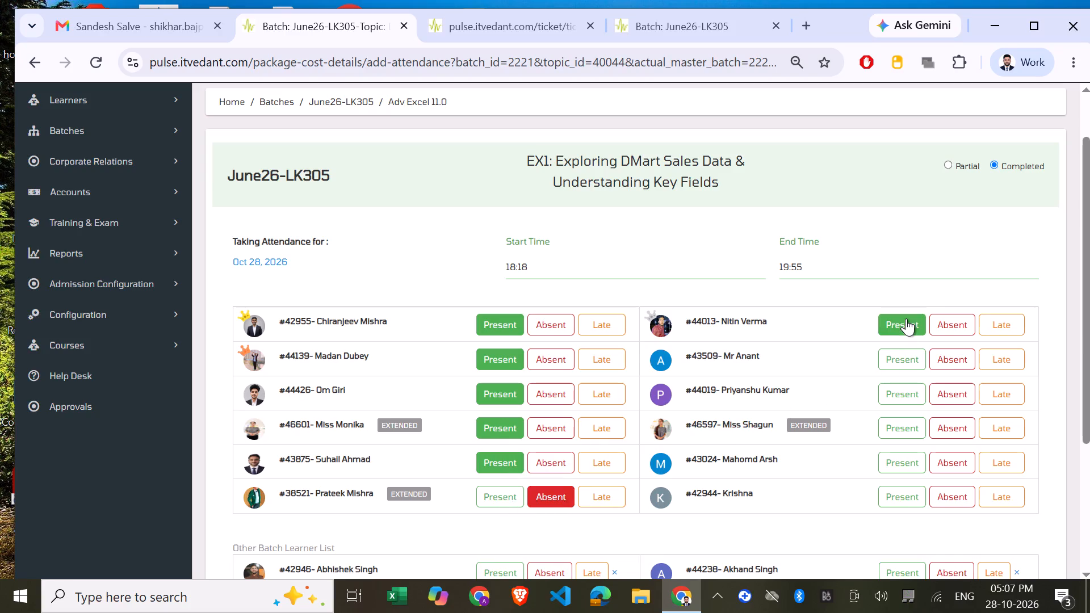
{"action": "left_click", "coordinate": [897, 355]}
{"action": "left_click", "coordinate": [903, 392]}
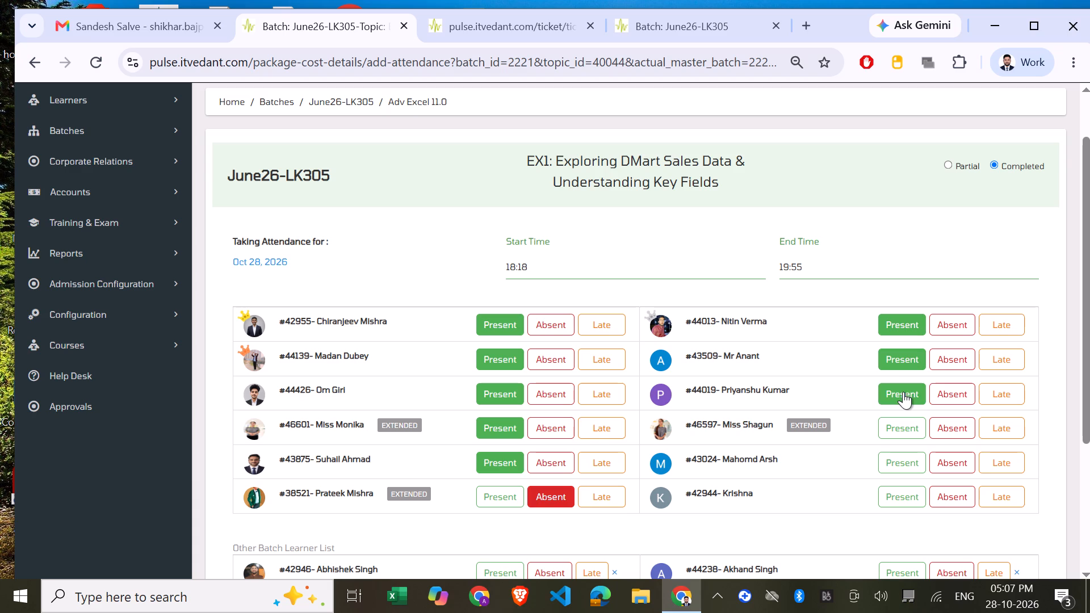
{"action": "left_click", "coordinate": [907, 430]}
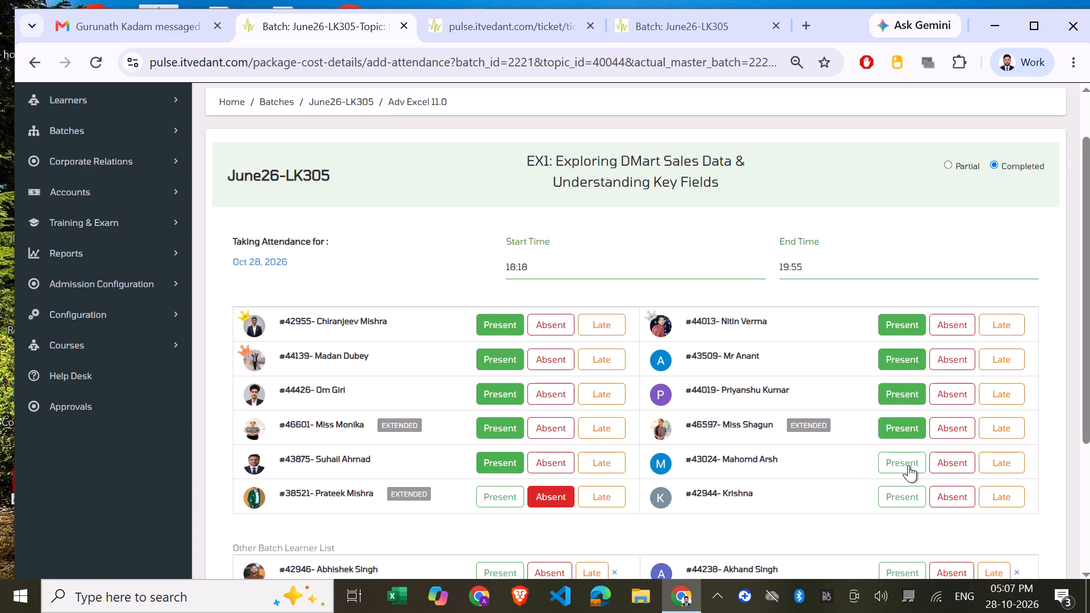
{"action": "left_click", "coordinate": [908, 465]}
{"action": "left_click", "coordinate": [948, 499]}
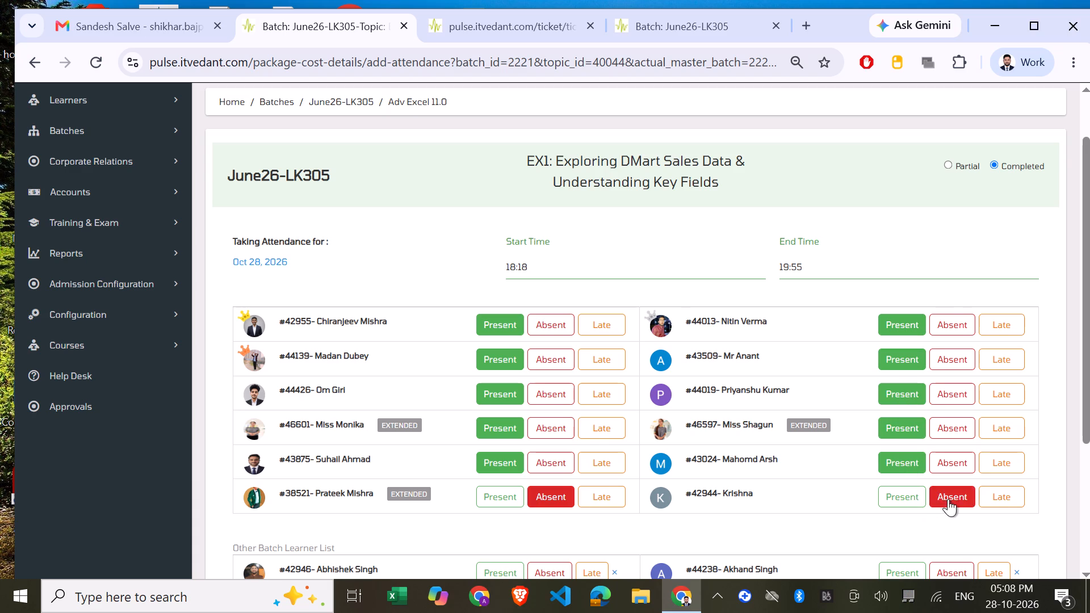
Mark both learners in the Other Batch Learner List as Absent.
{"action": "scroll", "coordinate": [803, 533], "scroll_direction": "down", "scroll_amount": 1}
{"action": "left_click", "coordinate": [955, 452]}
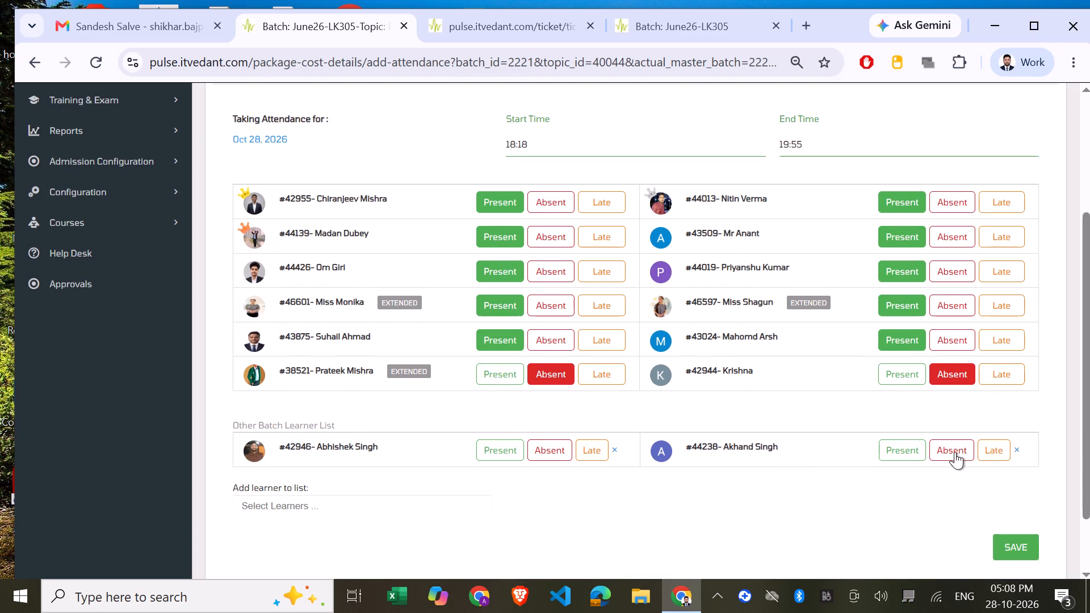
{"action": "left_click", "coordinate": [556, 451]}
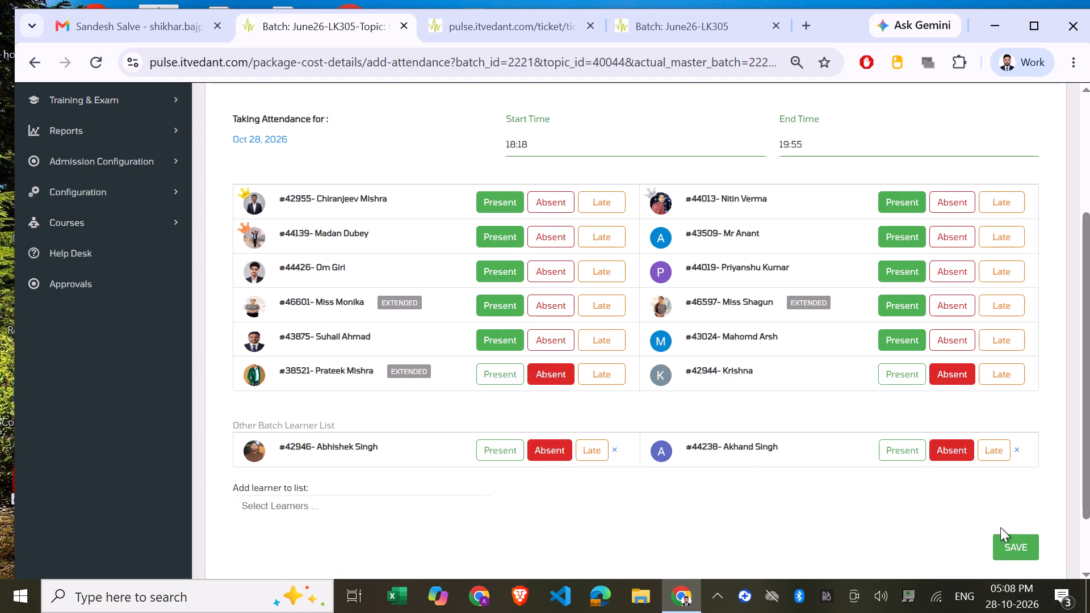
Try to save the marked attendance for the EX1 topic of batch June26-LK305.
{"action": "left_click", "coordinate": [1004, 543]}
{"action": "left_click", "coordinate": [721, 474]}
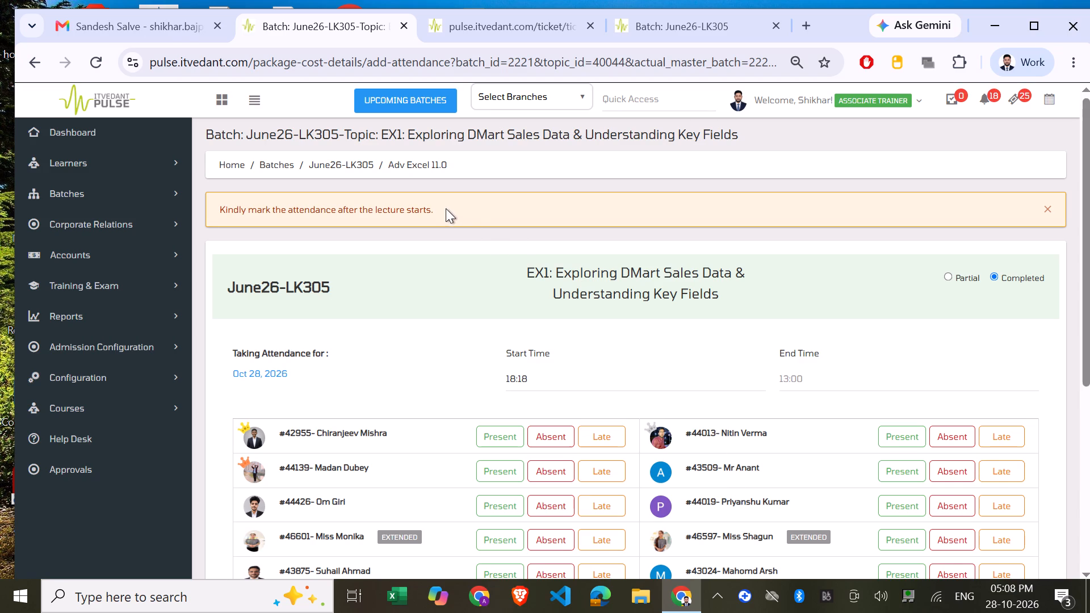
Look over the reloaded EX1 attendance form, including its lecture times and learner lists, and dismiss the notice above it.
{"action": "scroll", "coordinate": [647, 383], "scroll_direction": "down", "scroll_amount": 2}
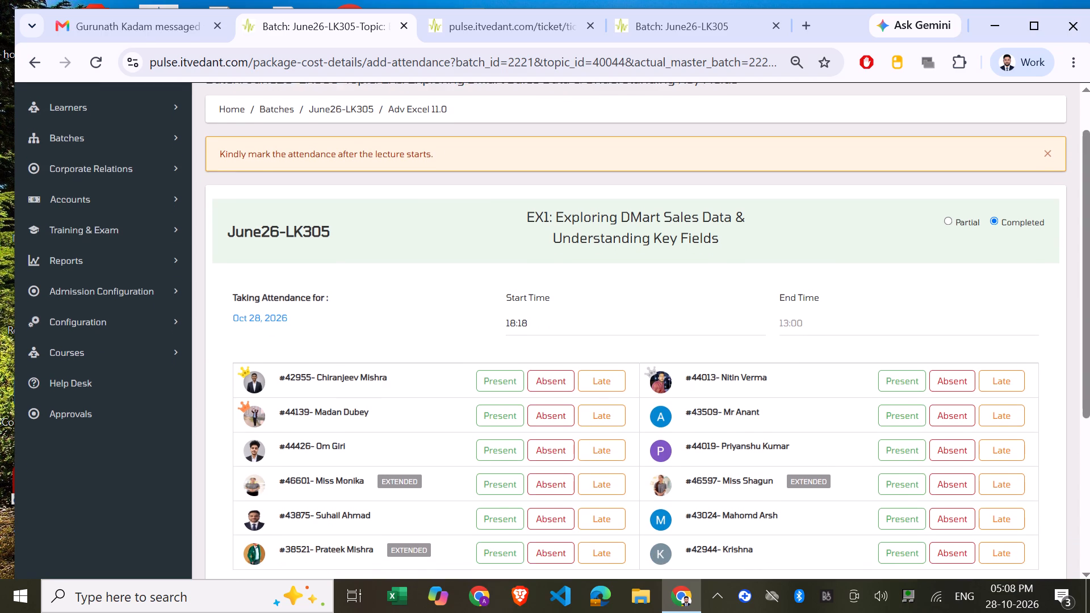
{"action": "scroll", "coordinate": [647, 383], "scroll_direction": "down", "scroll_amount": 4}
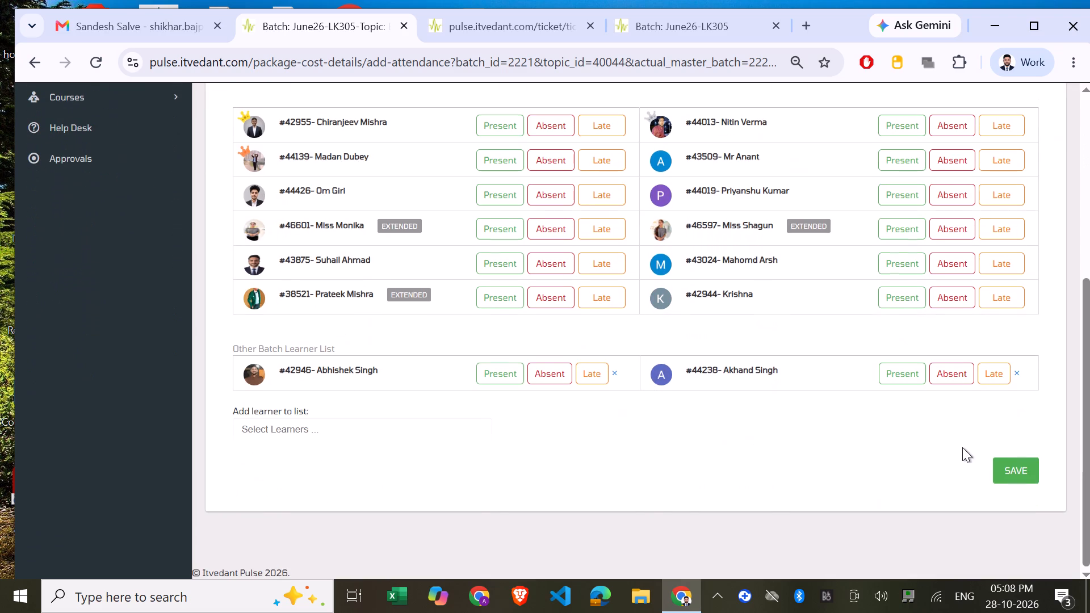
{"action": "scroll", "coordinate": [969, 390], "scroll_direction": "up", "scroll_amount": 2}
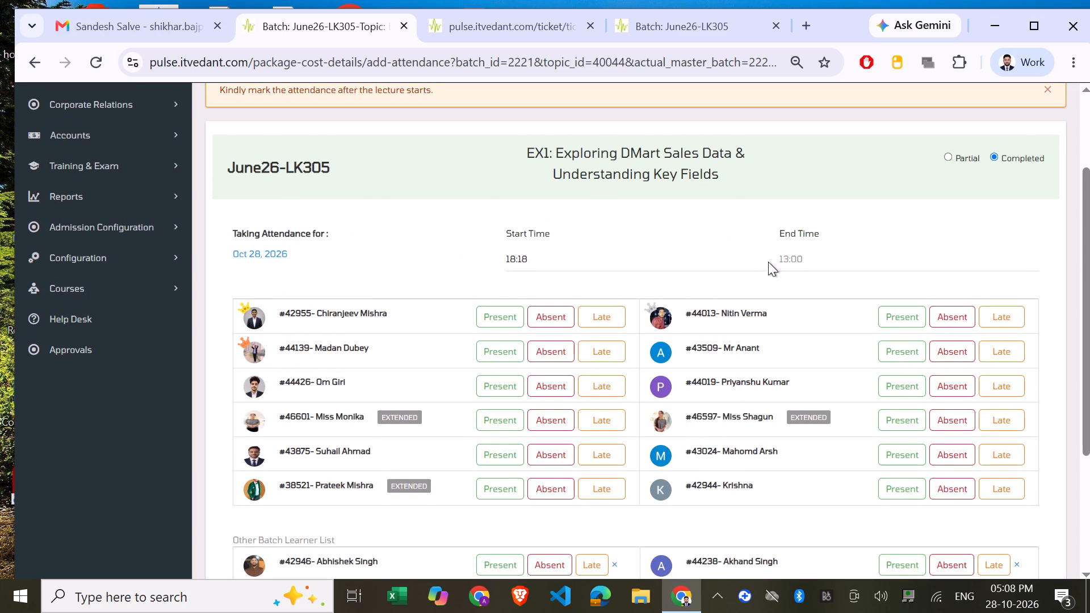
{"action": "left_click", "coordinate": [574, 252]}
{"action": "scroll", "coordinate": [574, 252], "scroll_direction": "up", "scroll_amount": 2}
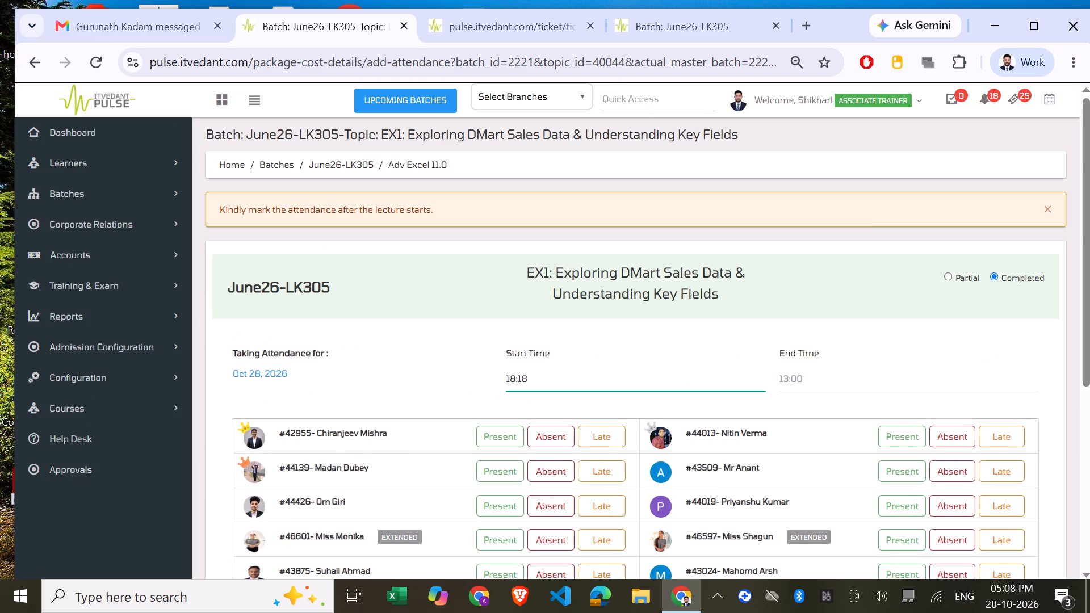
{"action": "left_click", "coordinate": [1044, 201]}
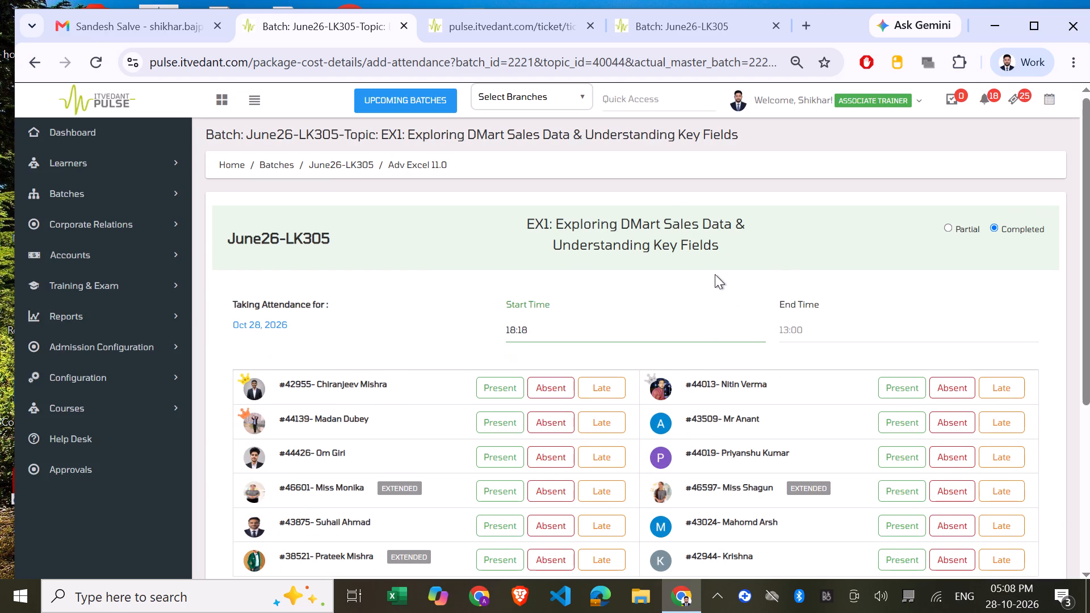
Go back from the attendance form to the Adv Excel 11.0 course content.
{"action": "left_click", "coordinate": [33, 59]}
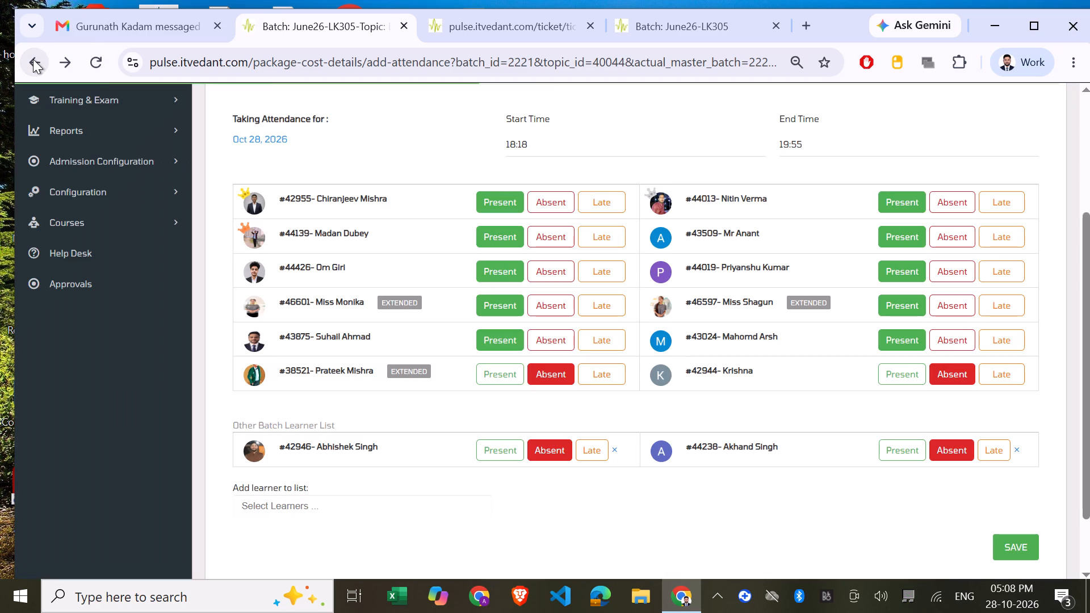
{"action": "scroll", "coordinate": [496, 241], "scroll_direction": "up", "scroll_amount": 4}
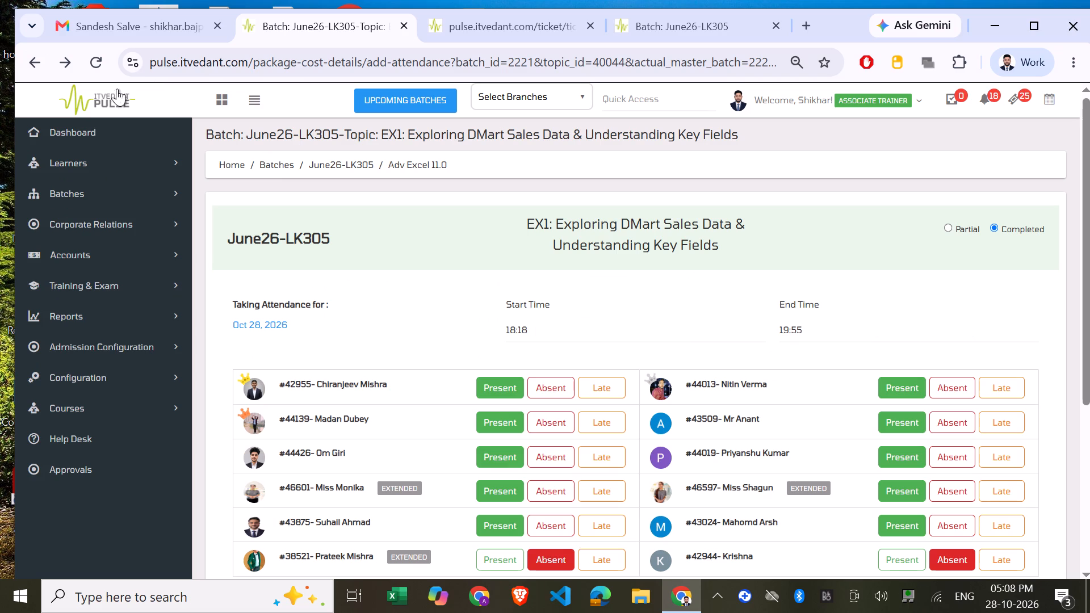
{"action": "left_click", "coordinate": [33, 62]}
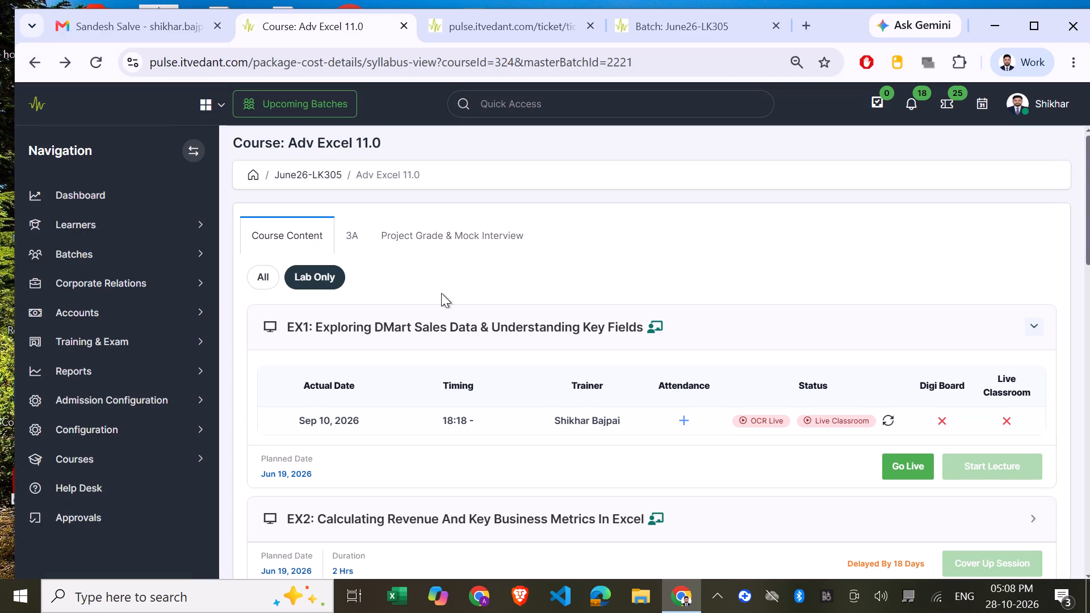
Refresh the code for the EX1: Exploring DMart Sales Data & Understanding Key Fields session.
{"action": "left_click", "coordinate": [885, 418]}
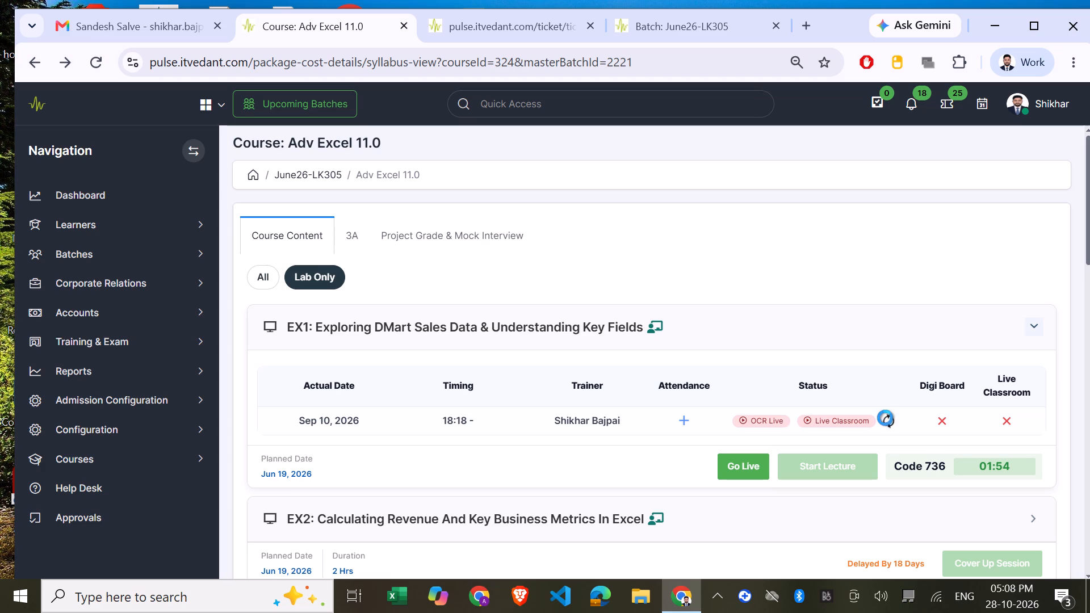
Review the Adv Excel 11.0 lab topics from EX1 through EX10 and the Extra Sessions, checking dates, delays and session statuses.
{"action": "scroll", "coordinate": [822, 366], "scroll_direction": "down", "scroll_amount": 3}
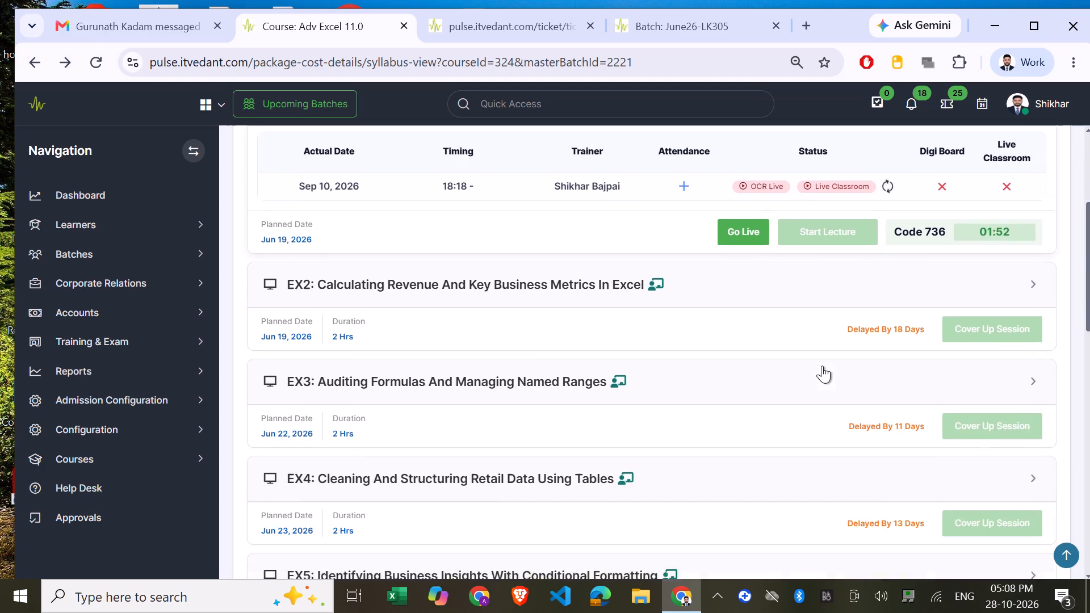
{"action": "scroll", "coordinate": [822, 366], "scroll_direction": "down", "scroll_amount": 7}
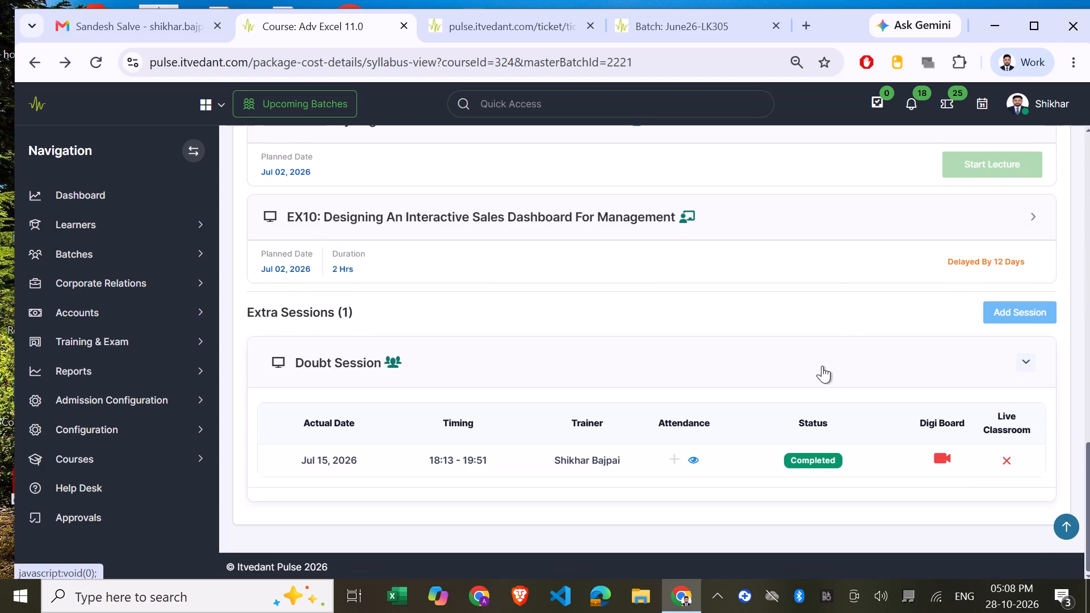
{"action": "scroll", "coordinate": [822, 366], "scroll_direction": "up", "scroll_amount": 3}
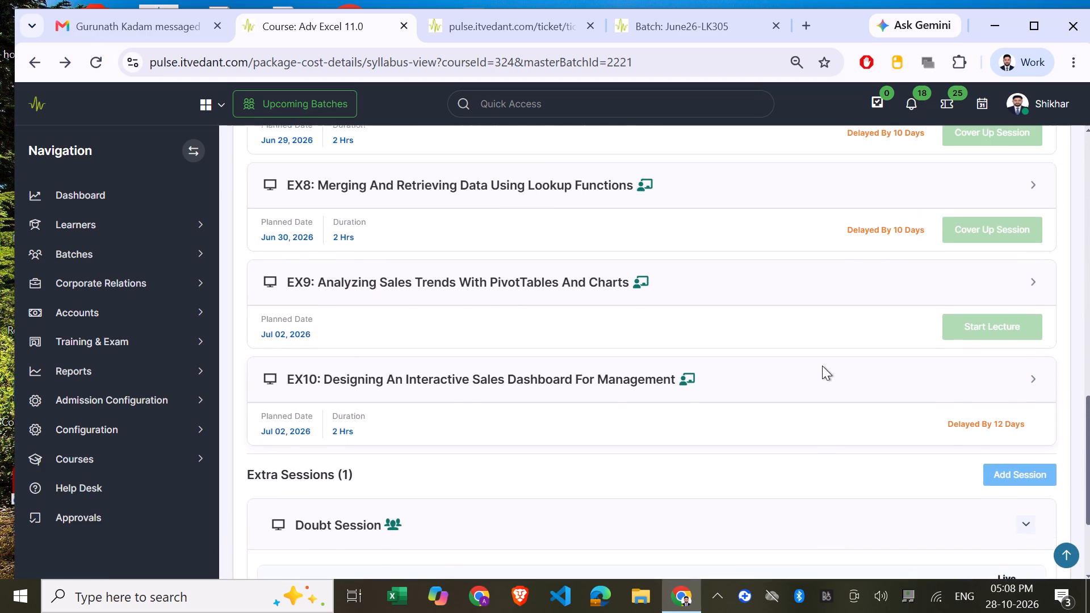
{"action": "scroll", "coordinate": [822, 366], "scroll_direction": "up", "scroll_amount": 4}
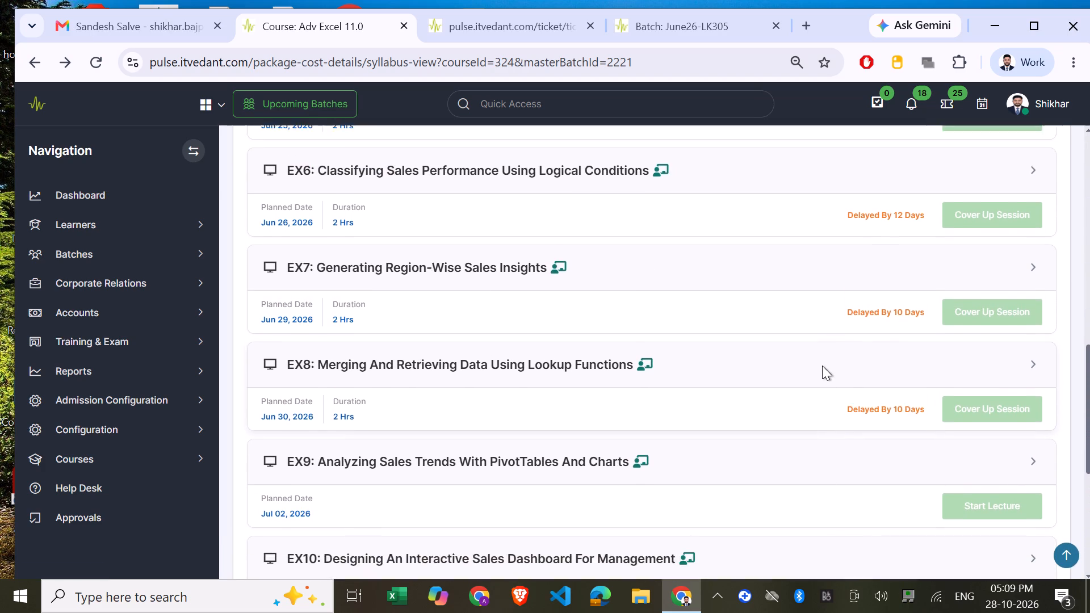
{"action": "scroll", "coordinate": [822, 366], "scroll_direction": "up", "scroll_amount": 5}
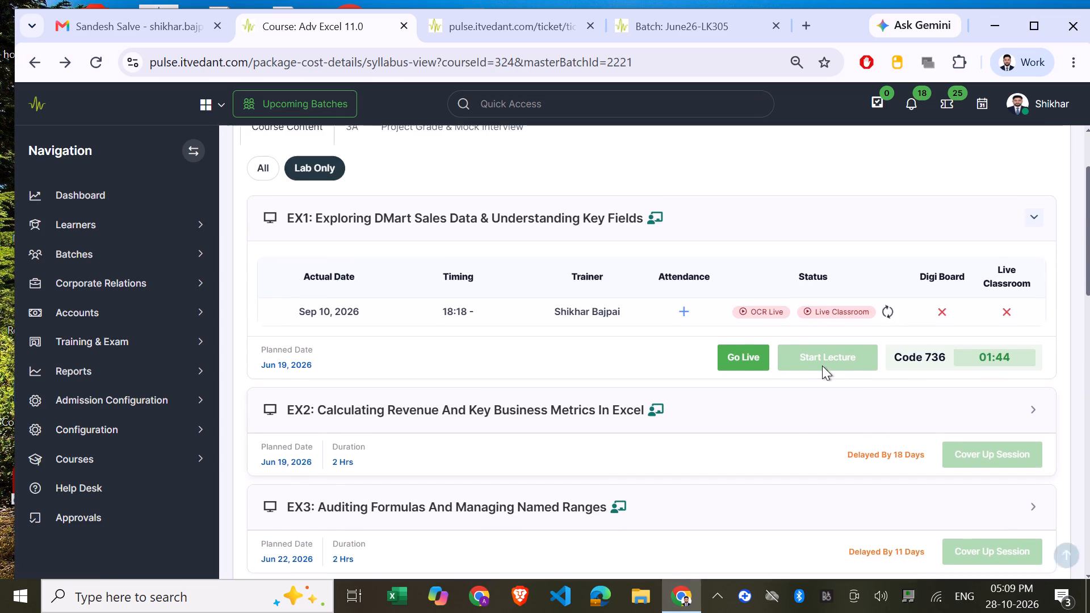
{"action": "scroll", "coordinate": [822, 366], "scroll_direction": "up", "scroll_amount": 2}
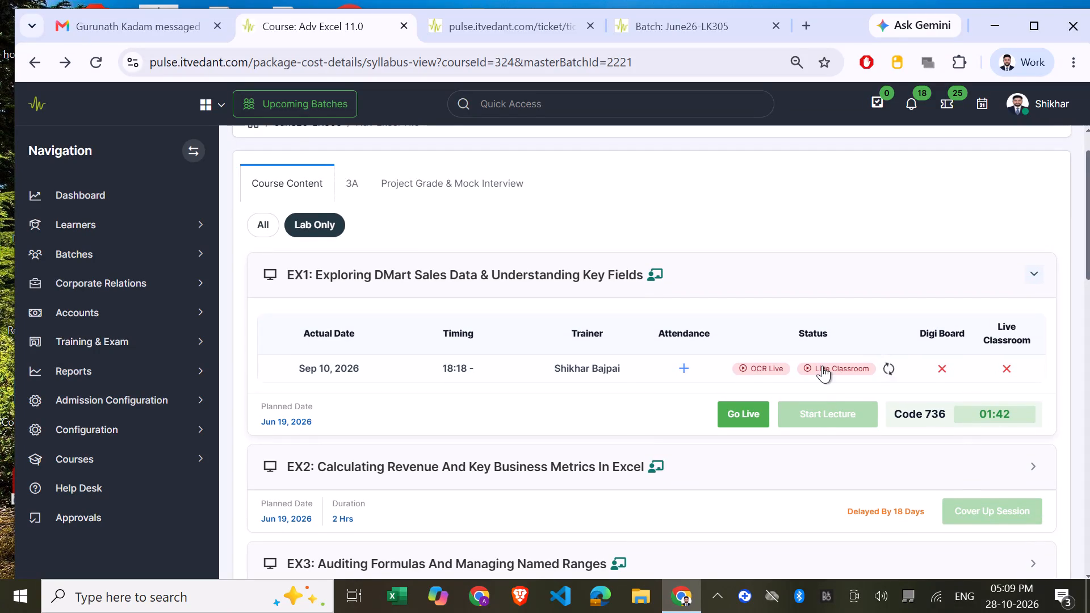
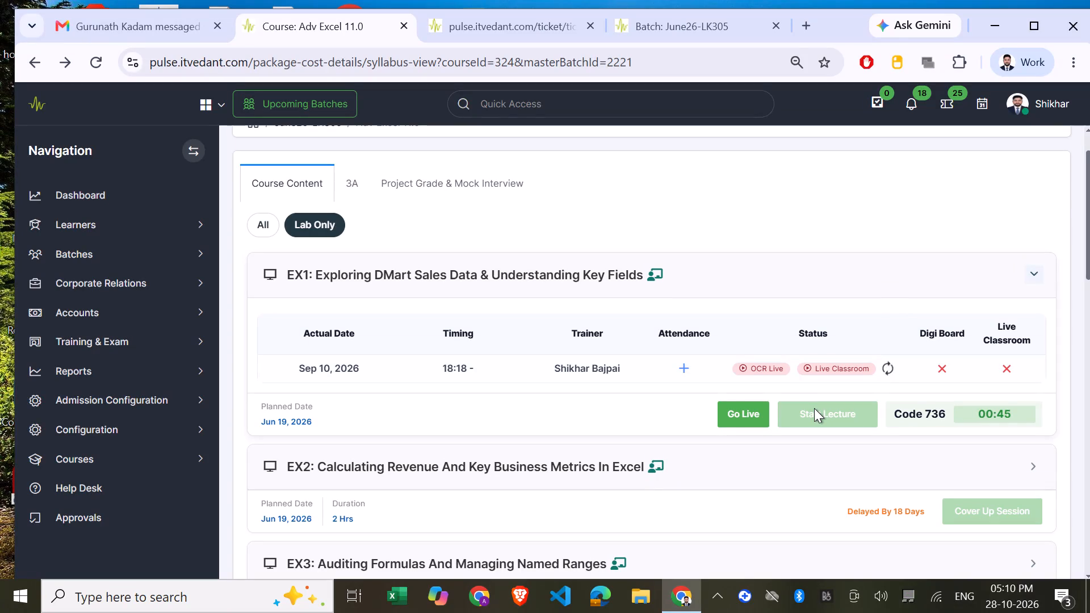
Start a manual attendance report for the EX1 session dated Sep 10, 2026, and display the available reasons for marking manually.
{"action": "left_click", "coordinate": [681, 362]}
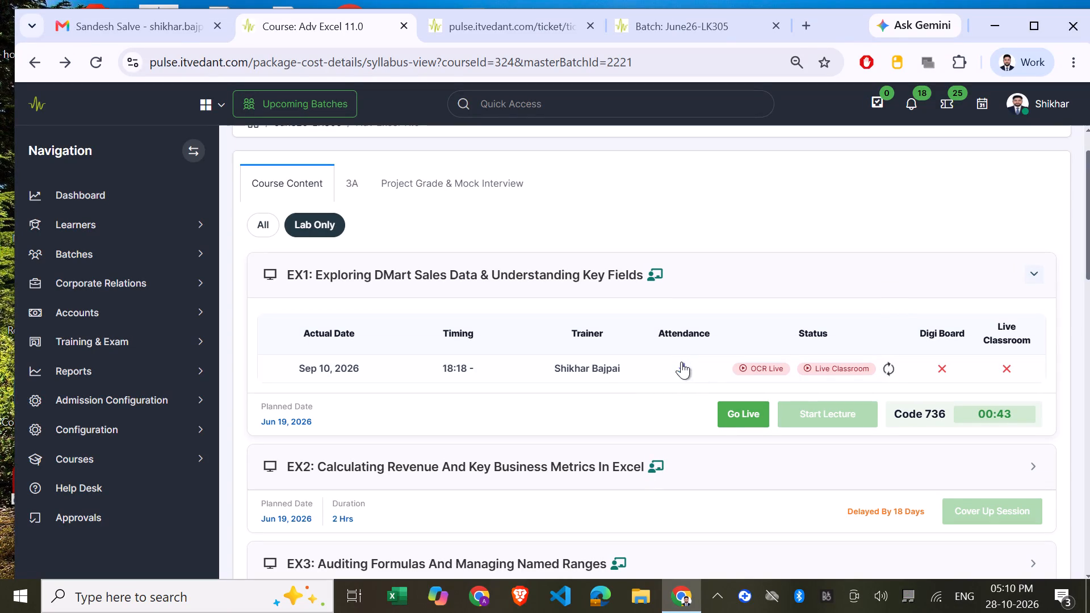
{"action": "left_click", "coordinate": [719, 338]}
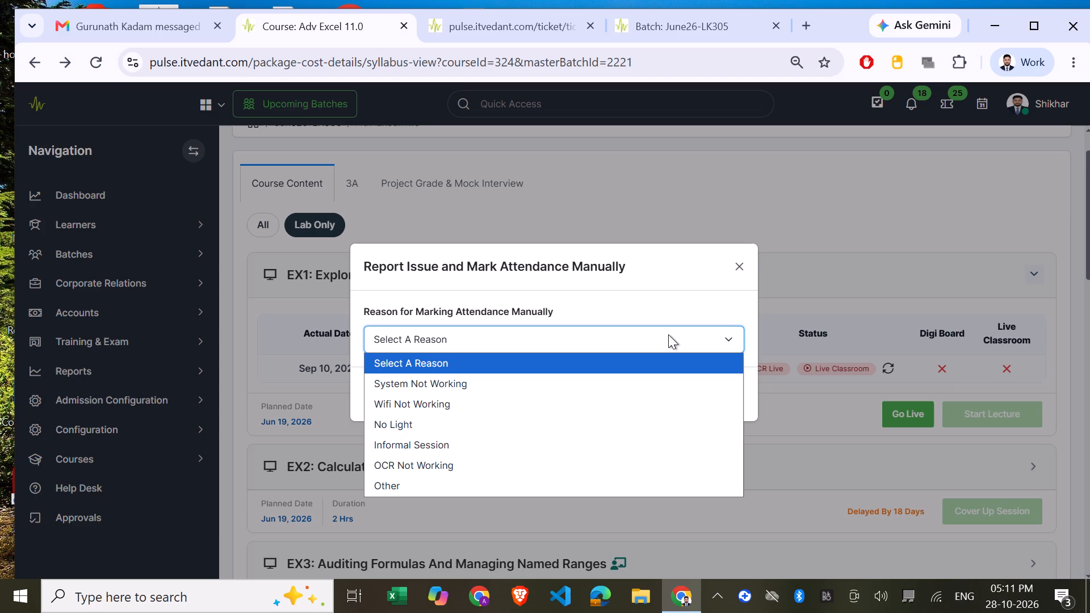
Report System Not Working as the reason for marking EX1 attendance manually, and proceed to the attendance form.
{"action": "left_click", "coordinate": [634, 370]}
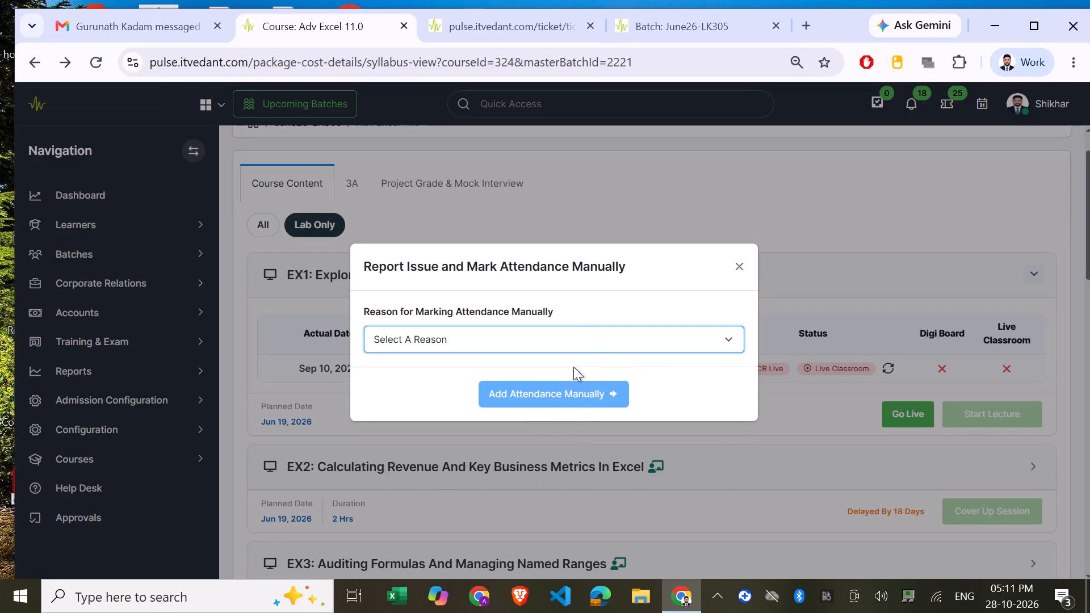
{"action": "left_click", "coordinate": [592, 339]}
{"action": "left_click", "coordinate": [478, 384]}
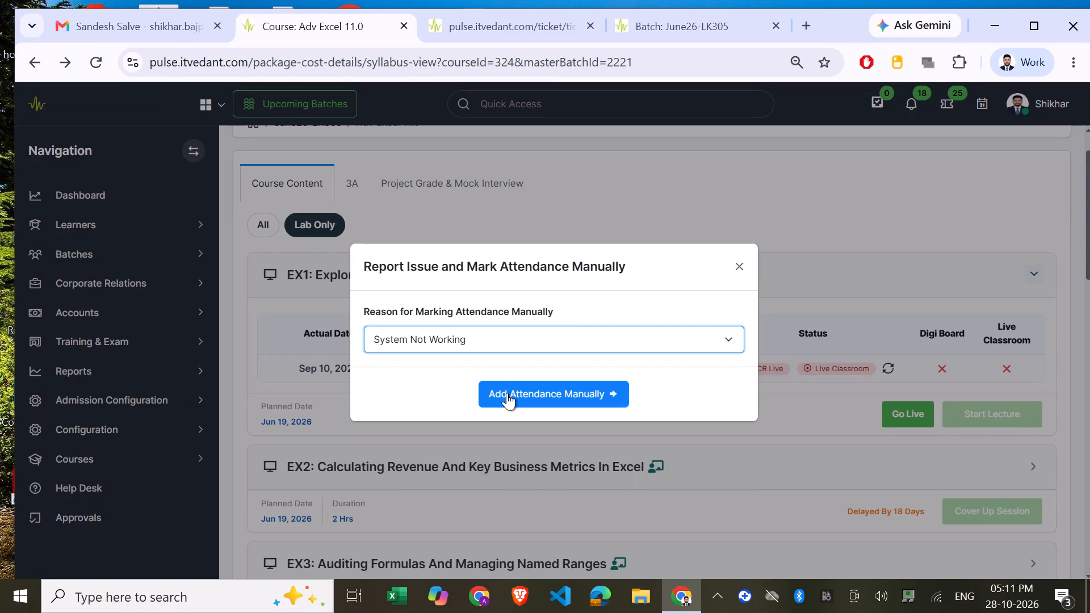
{"action": "left_click", "coordinate": [508, 394]}
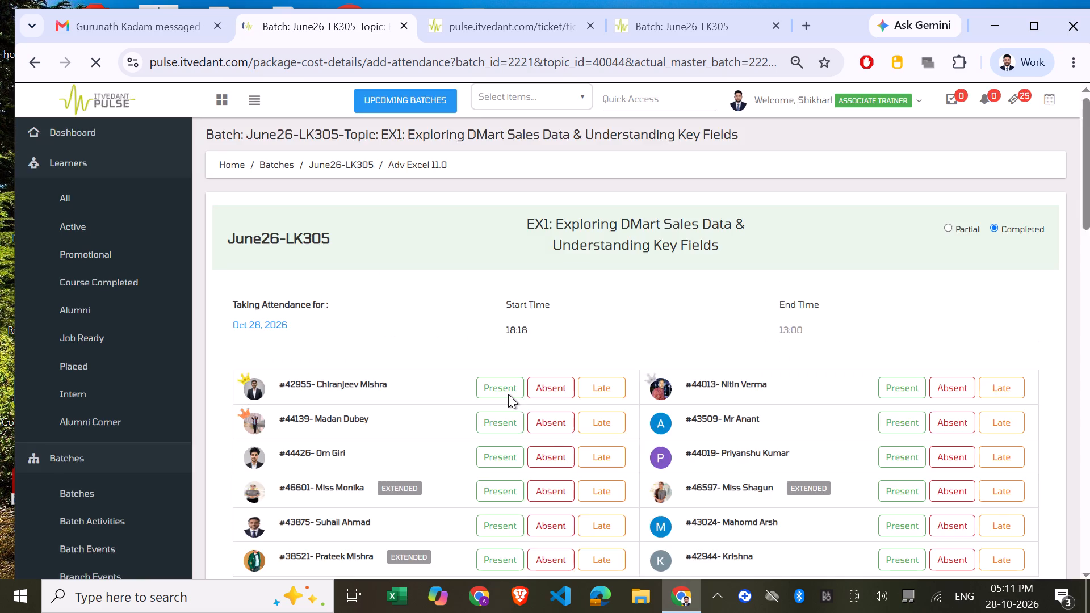
Set the EX1 lecture's end time to 19:55.
{"action": "left_click", "coordinate": [794, 334]}
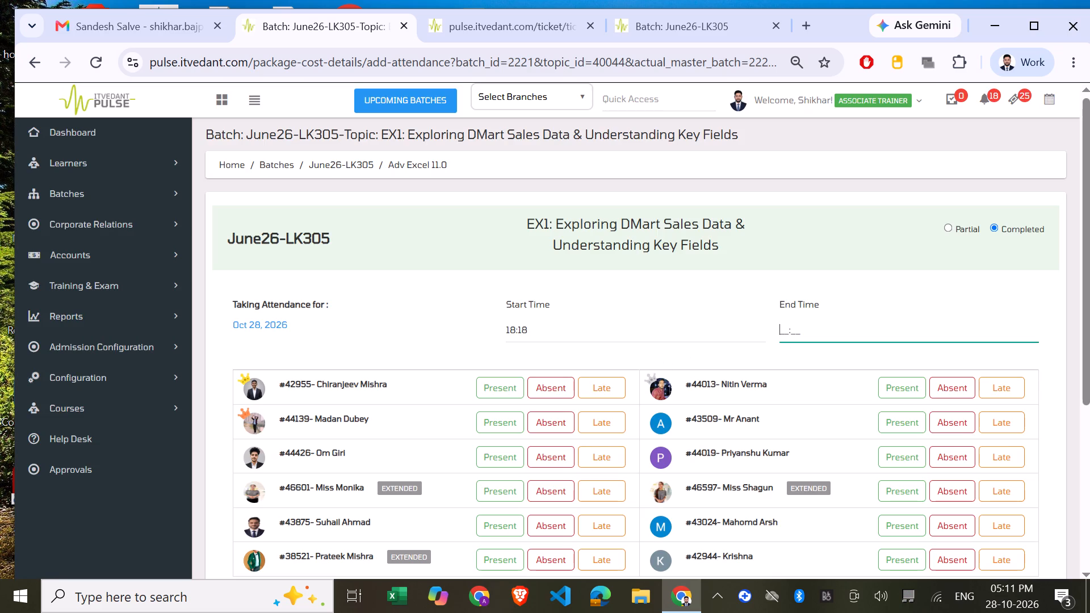
{"action": "type", "text": "19"}
{"action": "type", "text": "55"}
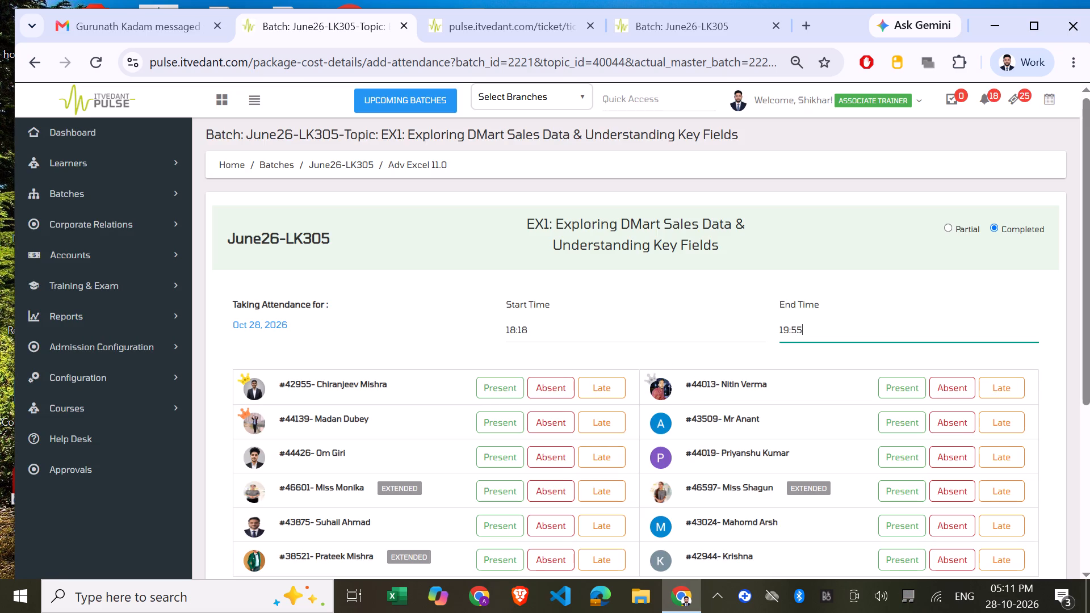
In the first column of June26-LK305 learners, mark the top five Present and the last one Absent.
{"action": "left_click", "coordinate": [504, 381]}
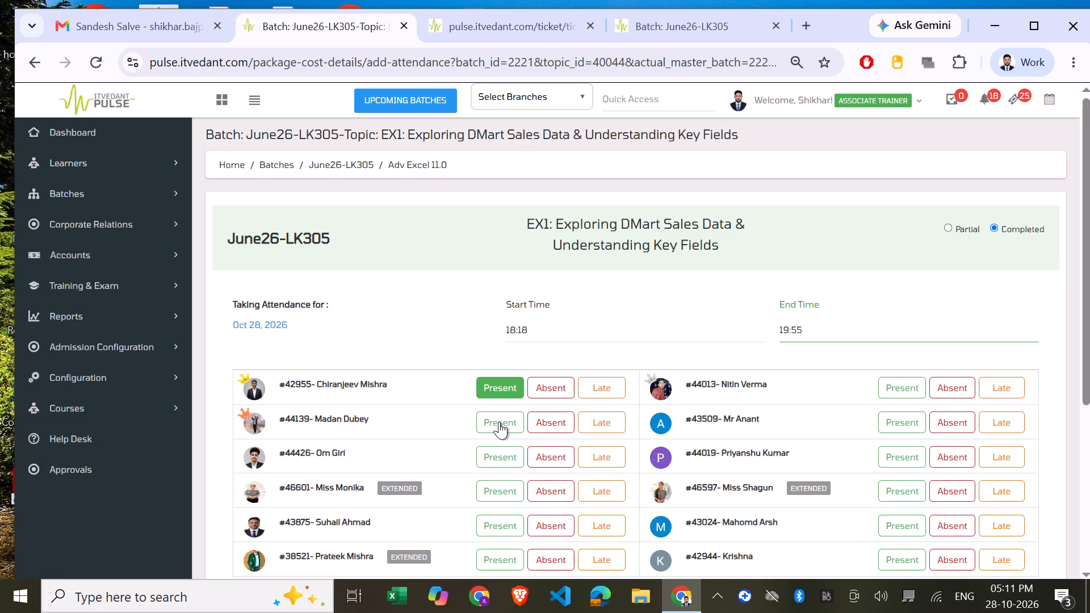
{"action": "left_click", "coordinate": [499, 422]}
{"action": "left_click", "coordinate": [499, 437]}
{"action": "left_click", "coordinate": [498, 450]}
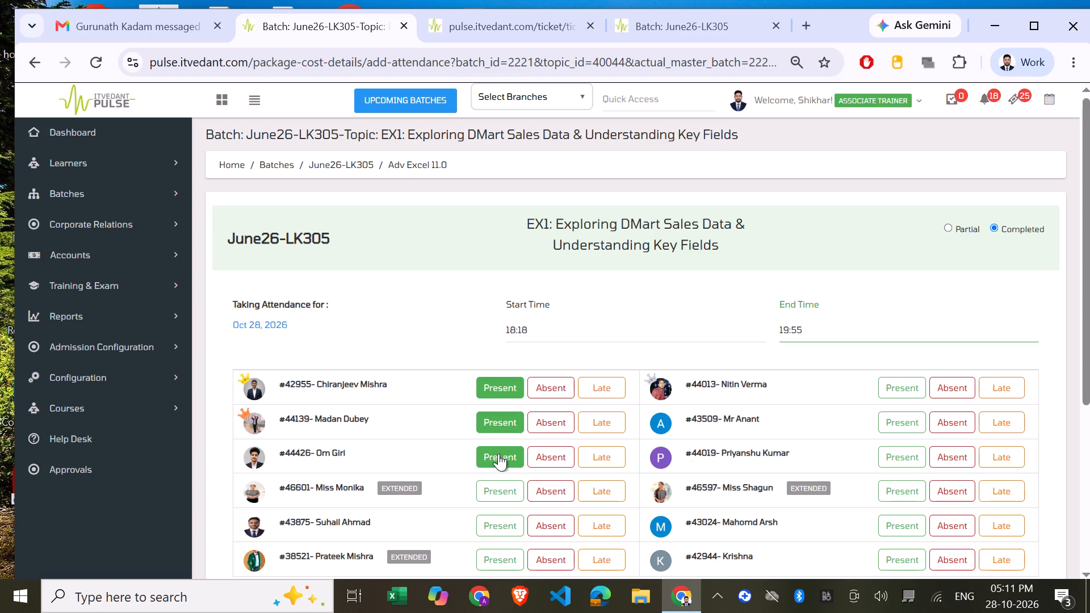
{"action": "left_click", "coordinate": [498, 480]}
{"action": "left_click", "coordinate": [501, 526]}
{"action": "left_click", "coordinate": [547, 559]}
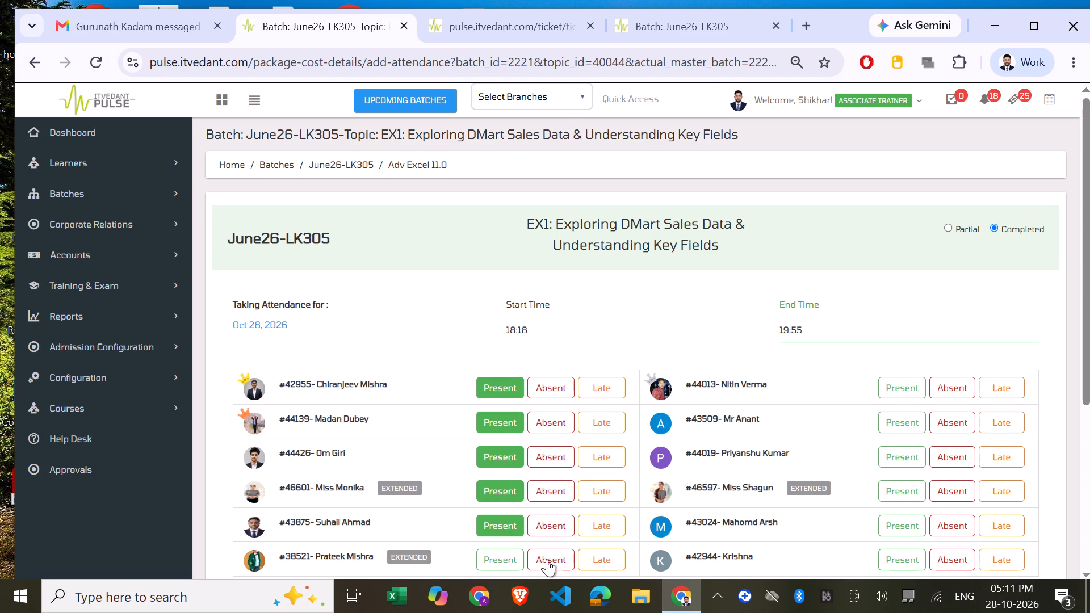
In the second column of June26-LK305 learners, mark the top five Present and the last one Absent.
{"action": "scroll", "coordinate": [547, 559], "scroll_direction": "down", "scroll_amount": 1}
{"action": "left_click", "coordinate": [912, 310]}
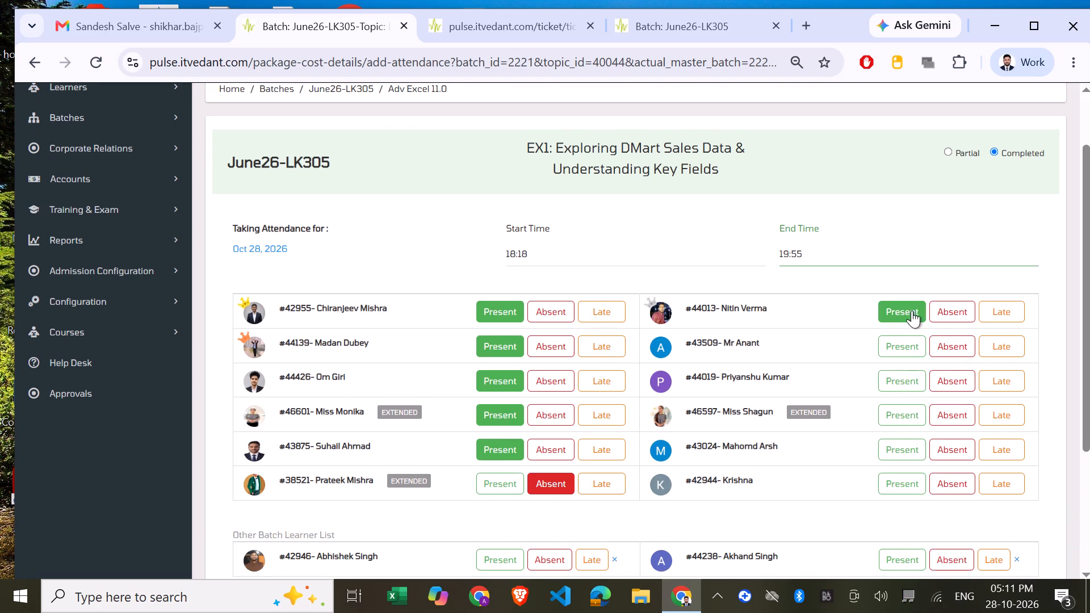
{"action": "left_click", "coordinate": [910, 333]}
{"action": "left_click", "coordinate": [908, 347]}
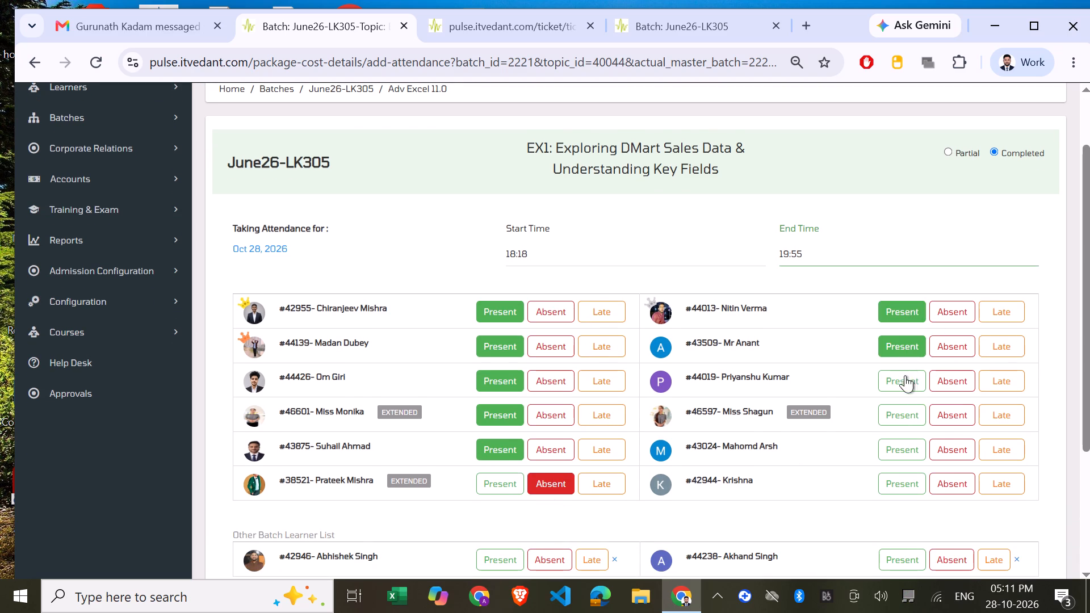
{"action": "left_click", "coordinate": [904, 379]}
{"action": "left_click", "coordinate": [908, 408]}
{"action": "left_click", "coordinate": [911, 451]}
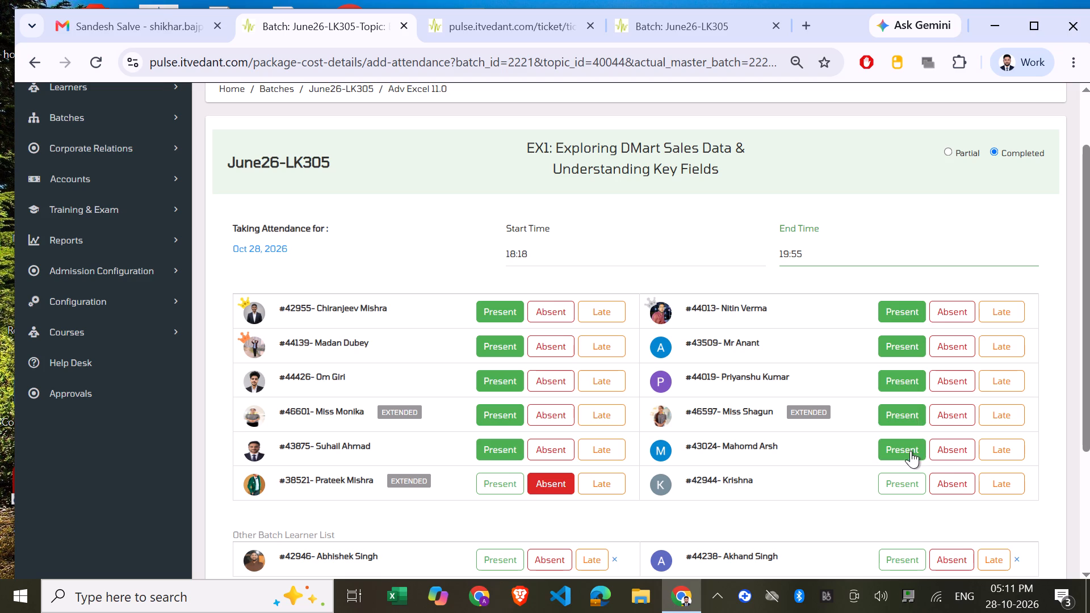
{"action": "left_click", "coordinate": [957, 479]}
Mark both learners in the Other Batch Learner List as Absent.
{"action": "scroll", "coordinate": [829, 490], "scroll_direction": "down", "scroll_amount": 1}
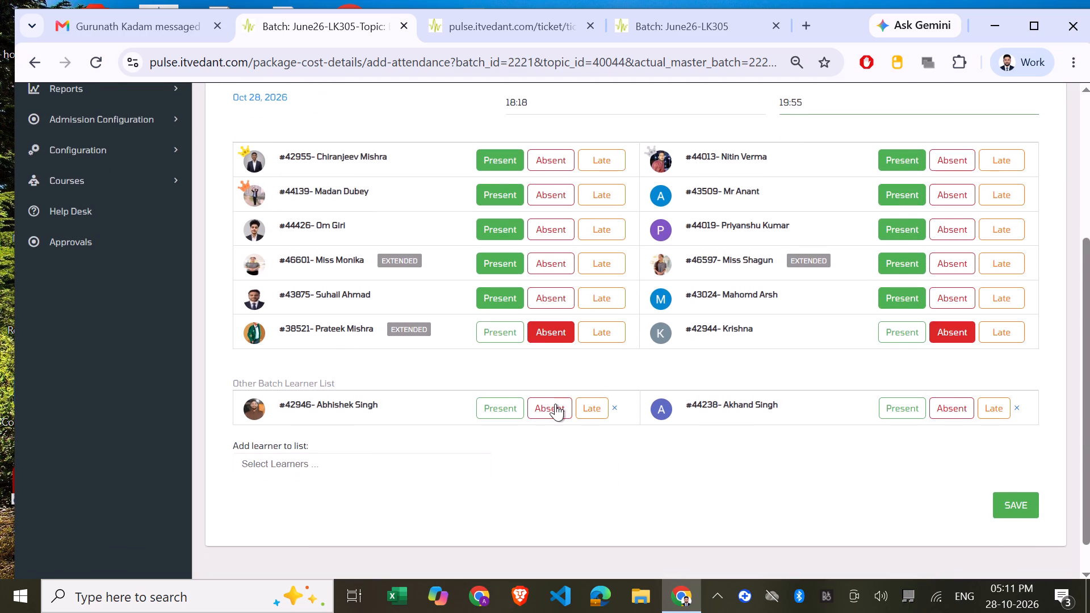
{"action": "left_click", "coordinate": [555, 404]}
{"action": "left_click", "coordinate": [962, 408]}
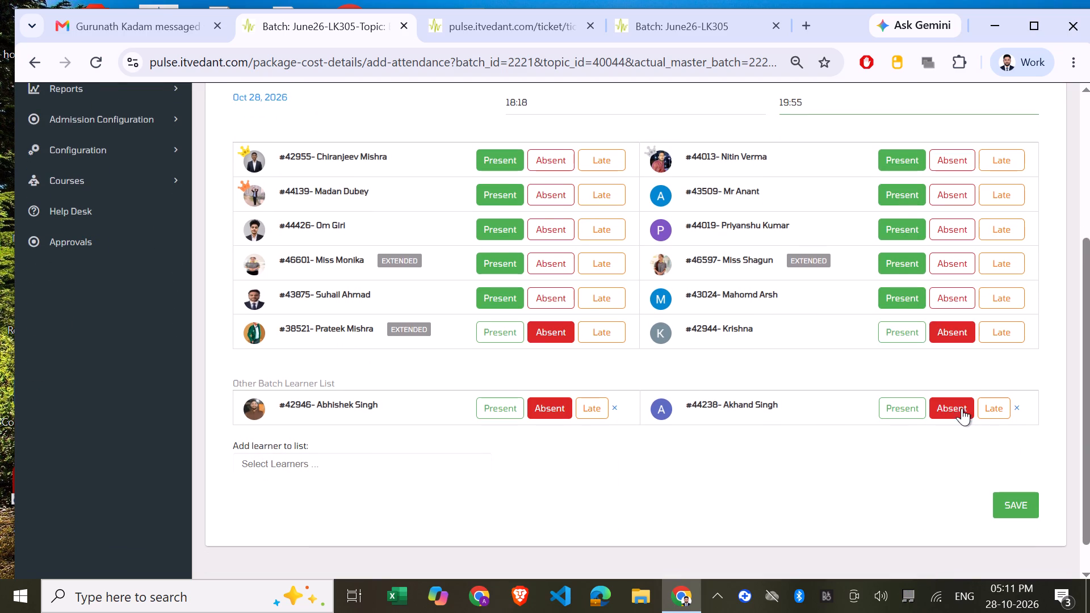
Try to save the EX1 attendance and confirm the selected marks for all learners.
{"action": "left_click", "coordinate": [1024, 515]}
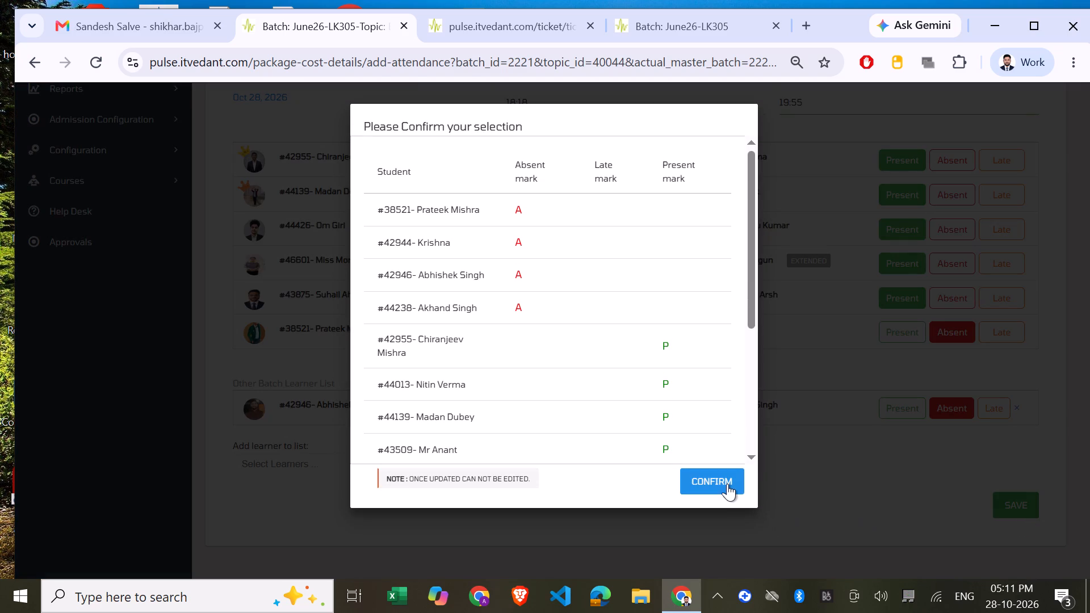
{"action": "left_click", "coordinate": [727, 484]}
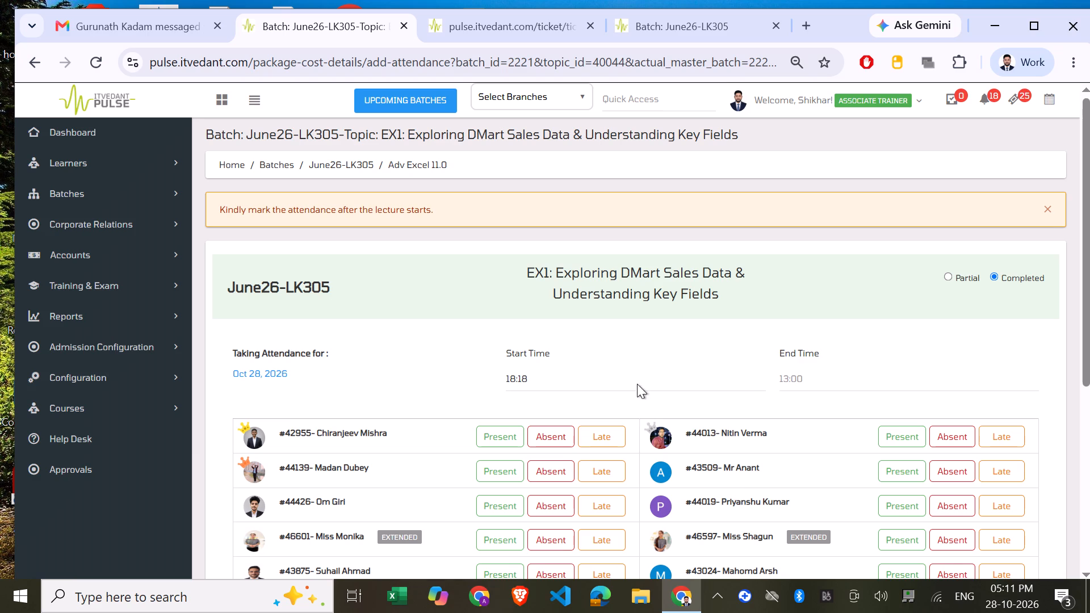
Look over the reloaded EX1 attendance form, and go back to the filled-in version to check its marks.
{"action": "scroll", "coordinate": [530, 288], "scroll_direction": "down", "scroll_amount": 2}
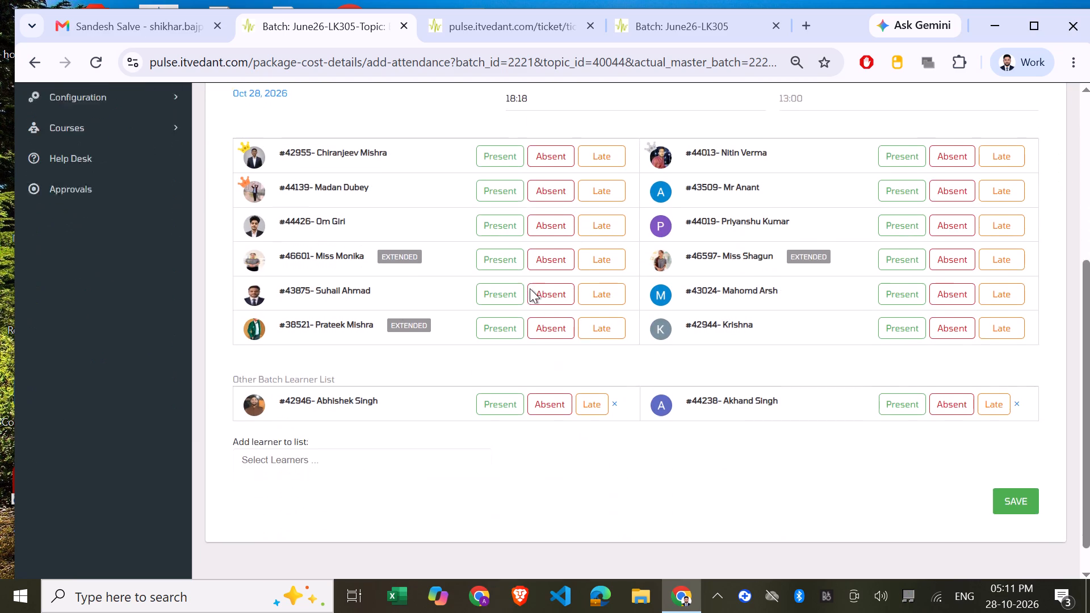
{"action": "scroll", "coordinate": [530, 288], "scroll_direction": "down", "scroll_amount": 2}
{"action": "scroll", "coordinate": [498, 180], "scroll_direction": "up", "scroll_amount": 4}
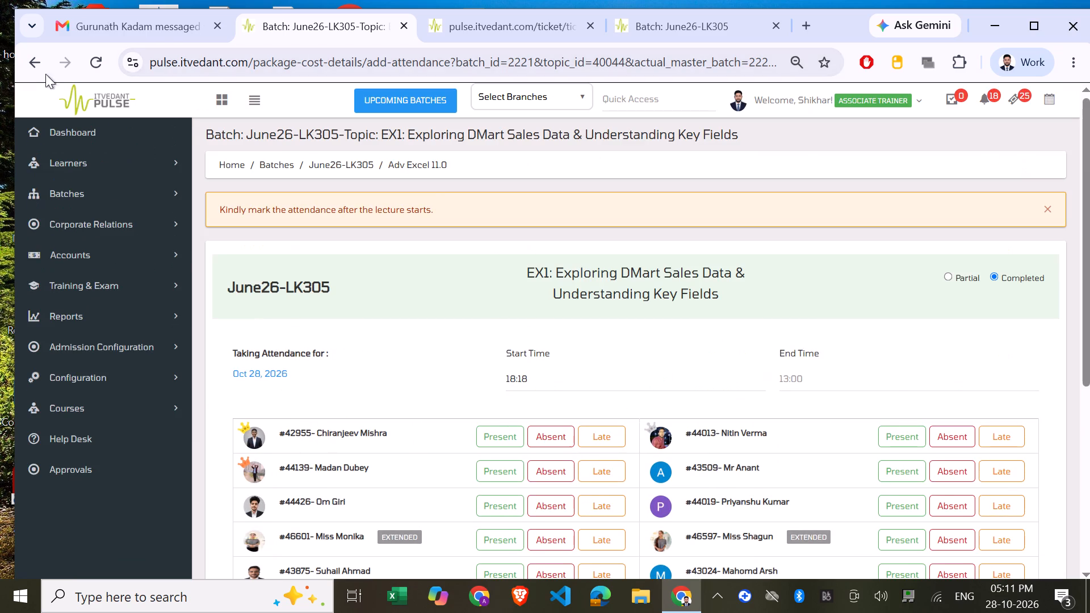
{"action": "left_click", "coordinate": [40, 67]}
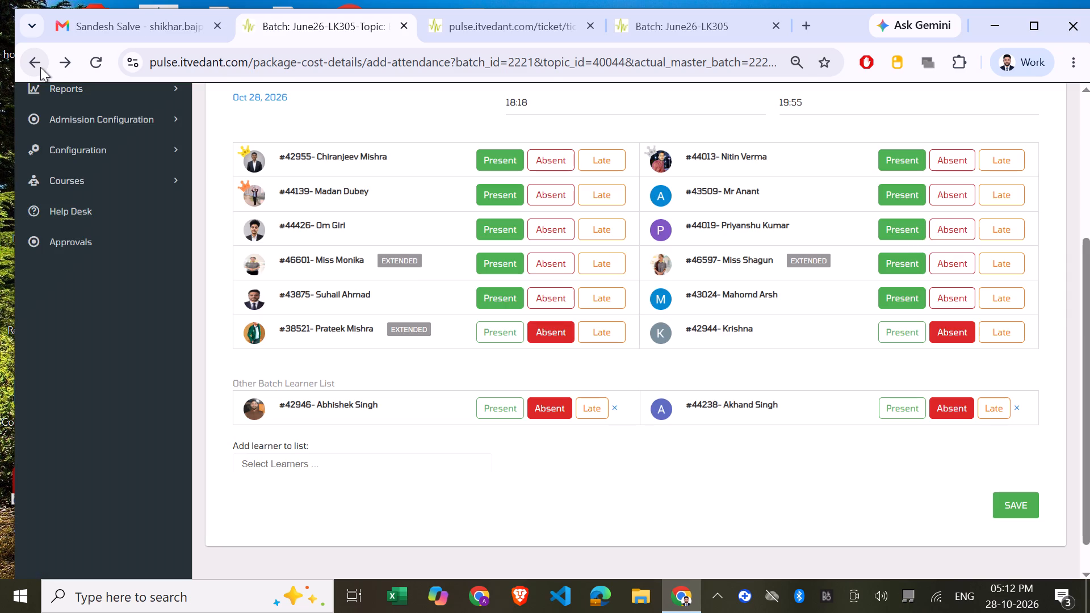
{"action": "scroll", "coordinate": [99, 184], "scroll_direction": "up", "scroll_amount": 2}
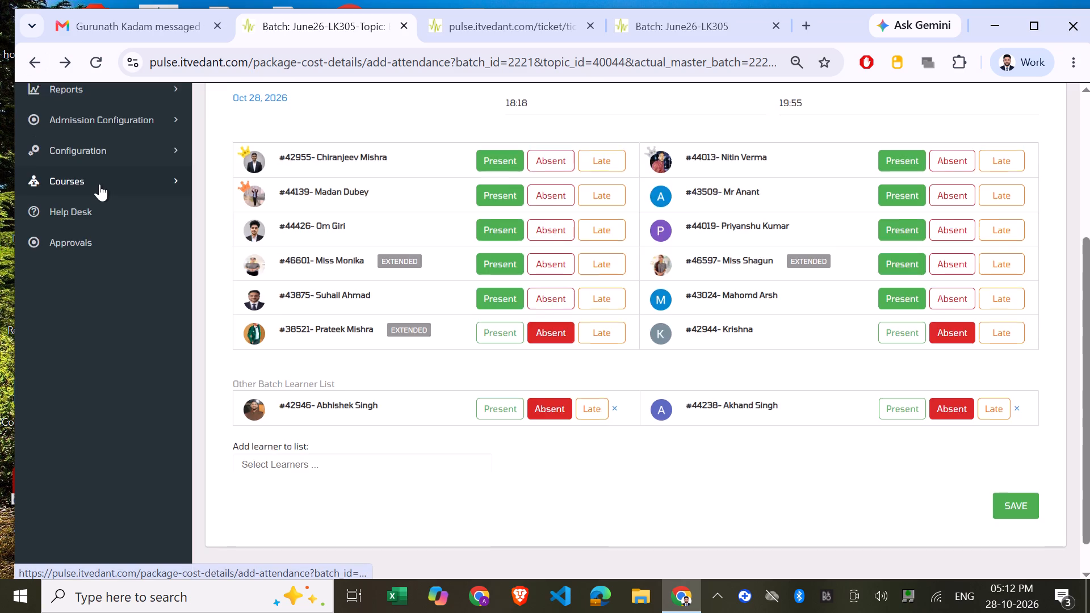
{"action": "scroll", "coordinate": [99, 184], "scroll_direction": "up", "scroll_amount": 2}
Switch to the open tickets page and open the Batches list from there.
{"action": "left_click", "coordinate": [480, 32]}
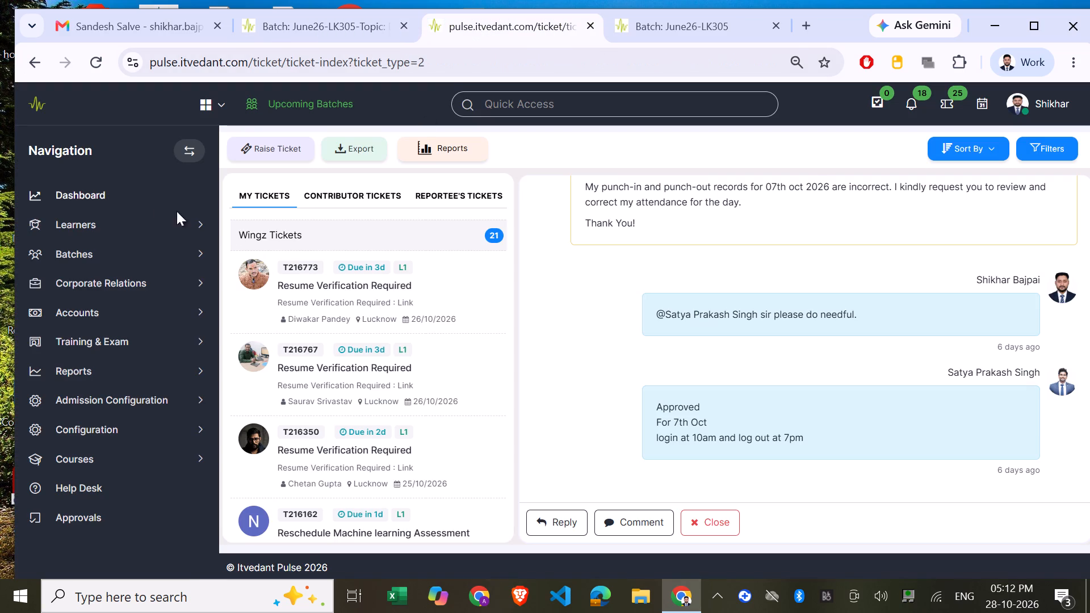
{"action": "left_click", "coordinate": [76, 247], "text": "ctrl"}
{"action": "left_click", "coordinate": [81, 288], "text": "ctrl"}
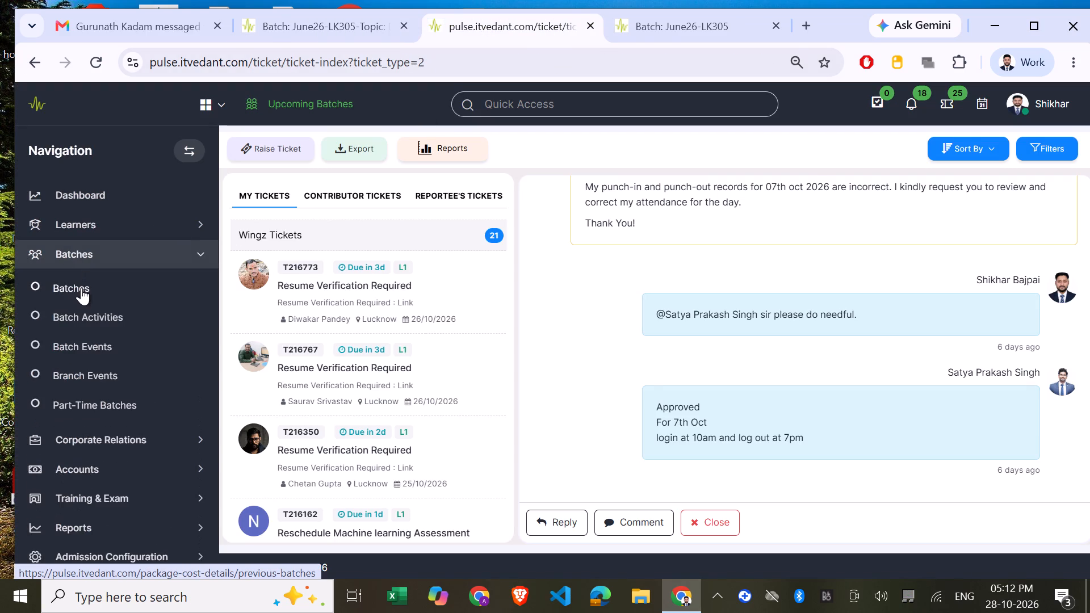
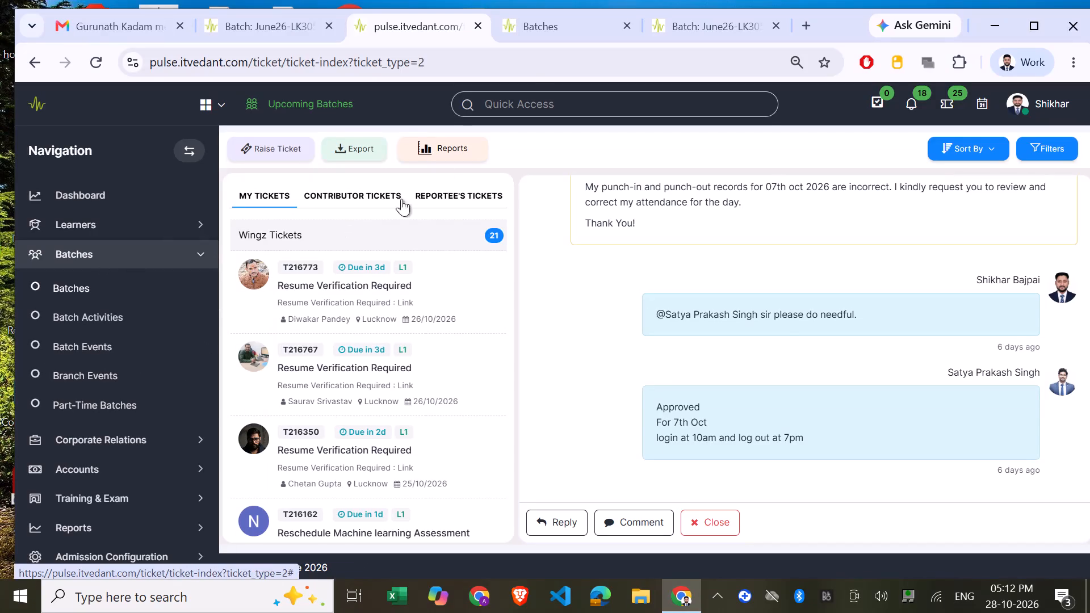
Go to the Batches list and review the started batches, from Aug26-LK309 through Mar26-LK303.
{"action": "left_click", "coordinate": [564, 35]}
{"action": "scroll", "coordinate": [607, 284], "scroll_direction": "down", "scroll_amount": 2}
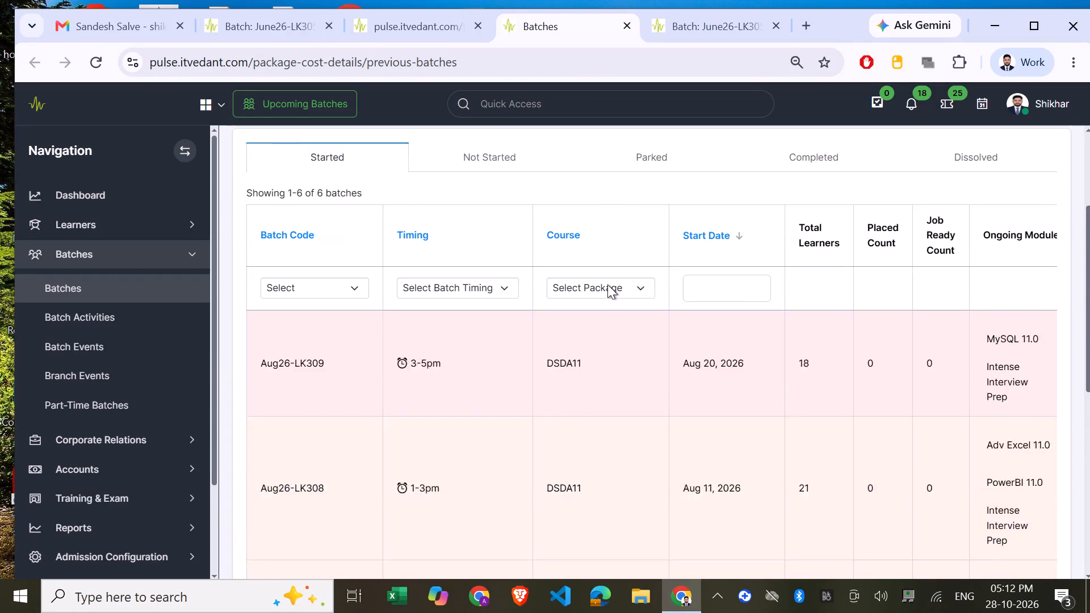
{"action": "scroll", "coordinate": [607, 284], "scroll_direction": "down", "scroll_amount": 1}
{"action": "scroll", "coordinate": [345, 417], "scroll_direction": "down", "scroll_amount": 4}
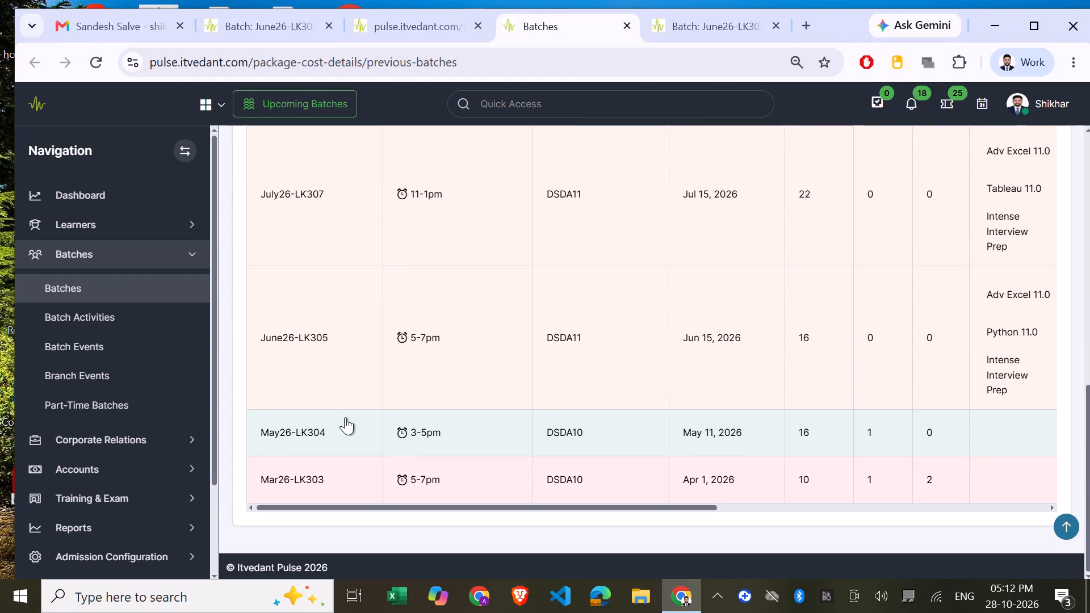
{"action": "scroll", "coordinate": [311, 350], "scroll_direction": "up", "scroll_amount": 2}
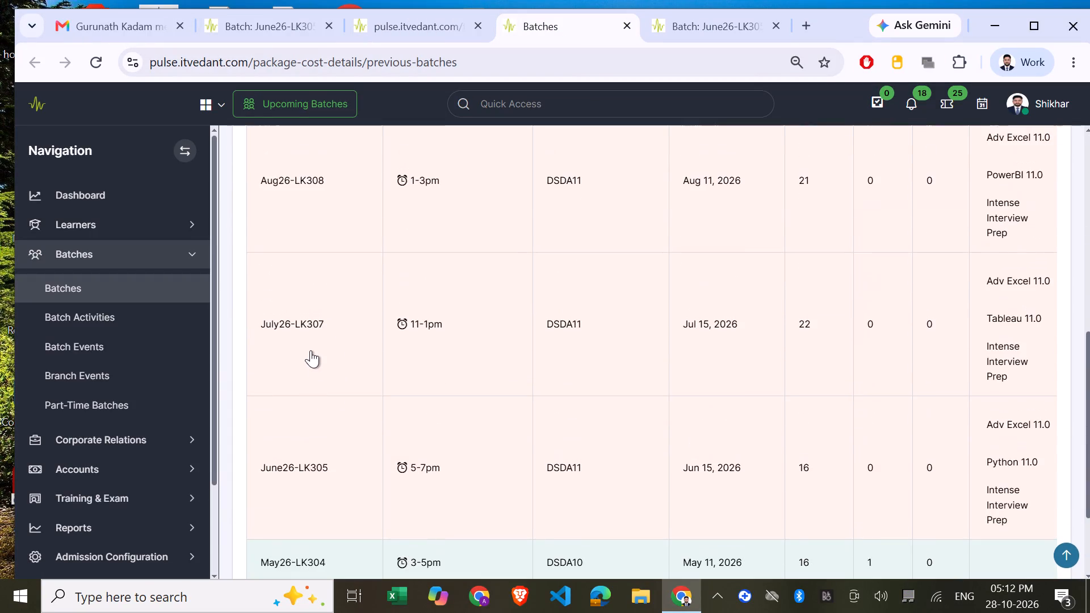
{"action": "scroll", "coordinate": [311, 350], "scroll_direction": "up", "scroll_amount": 4}
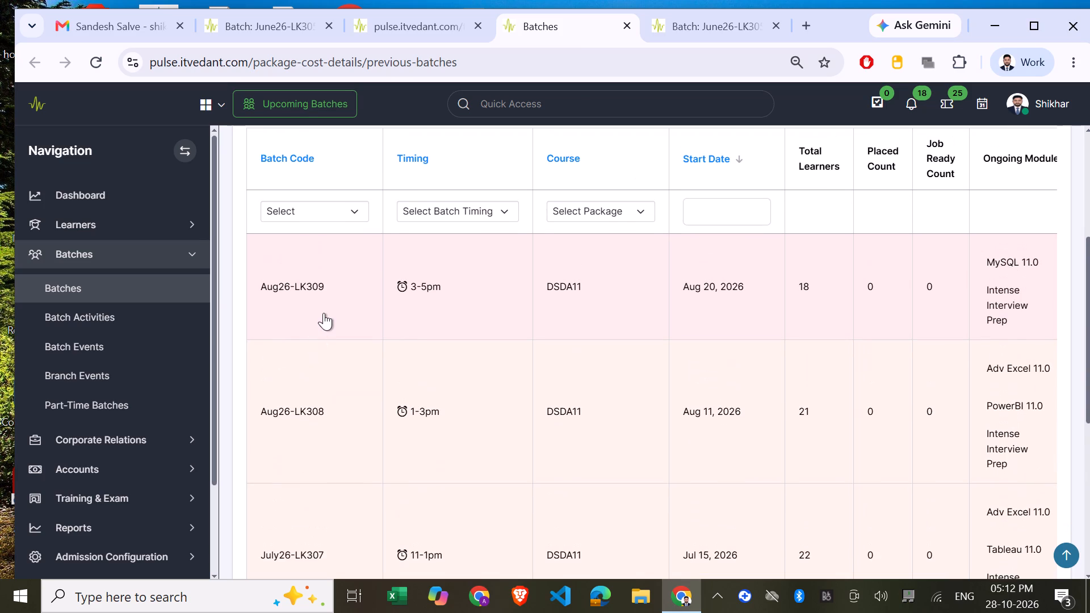
{"action": "scroll", "coordinate": [324, 313], "scroll_direction": "down", "scroll_amount": 5}
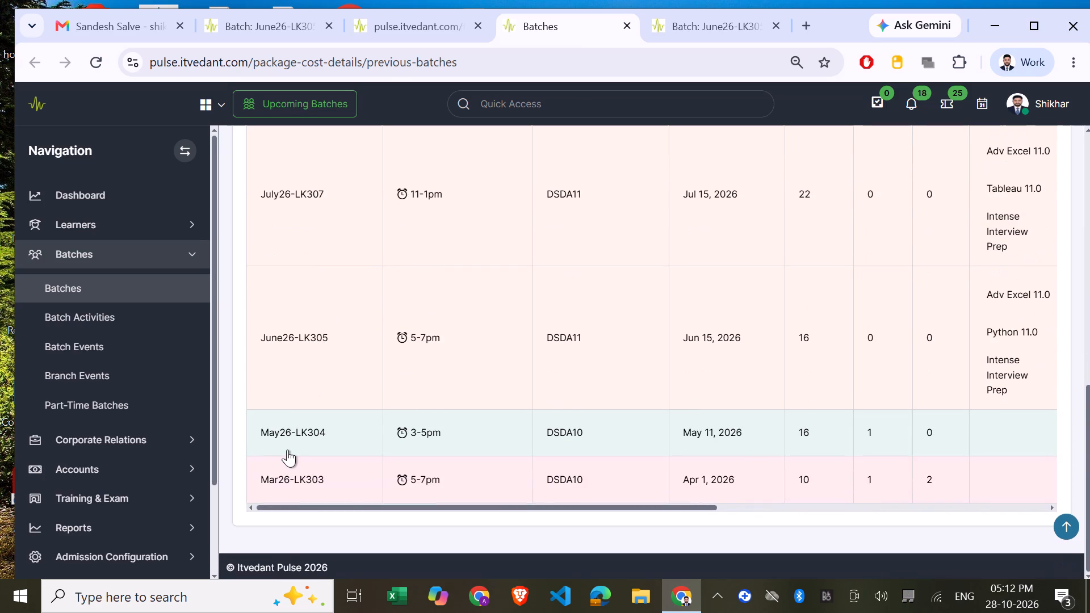
{"action": "scroll", "coordinate": [287, 450], "scroll_direction": "up", "scroll_amount": 6}
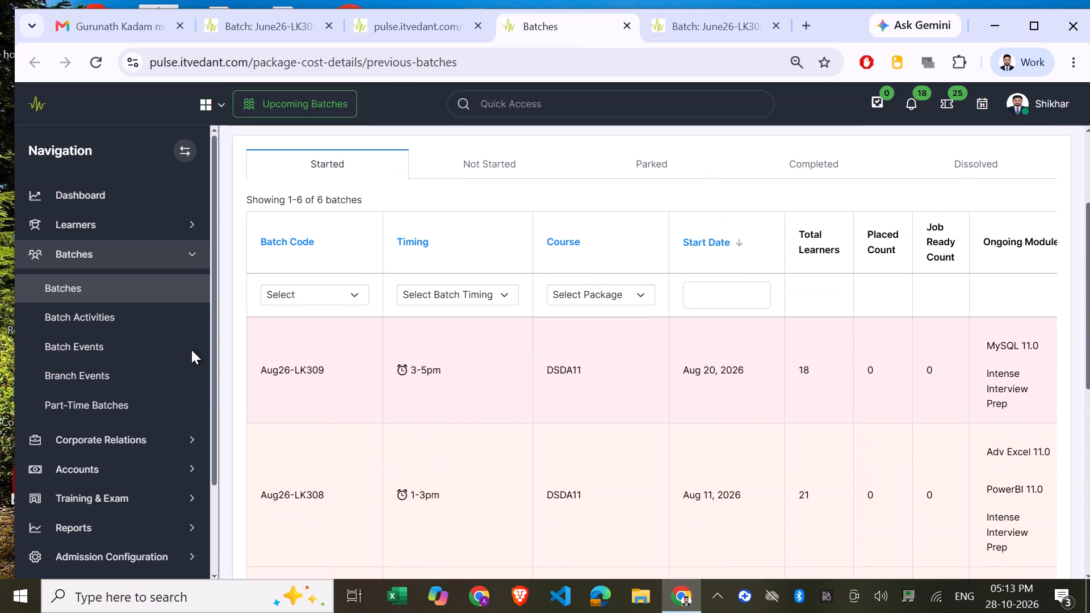
Open the trainer dashboard and examine the table of batch codes, learners and ratings near its end.
{"action": "left_click", "coordinate": [70, 198]}
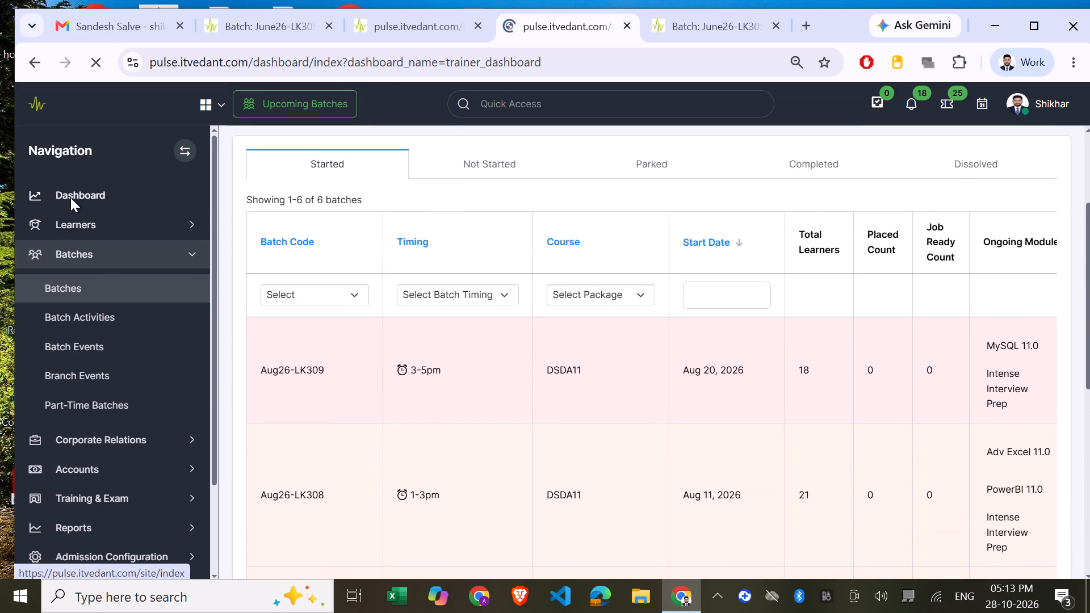
{"action": "scroll", "coordinate": [226, 379], "scroll_direction": "down", "scroll_amount": 5}
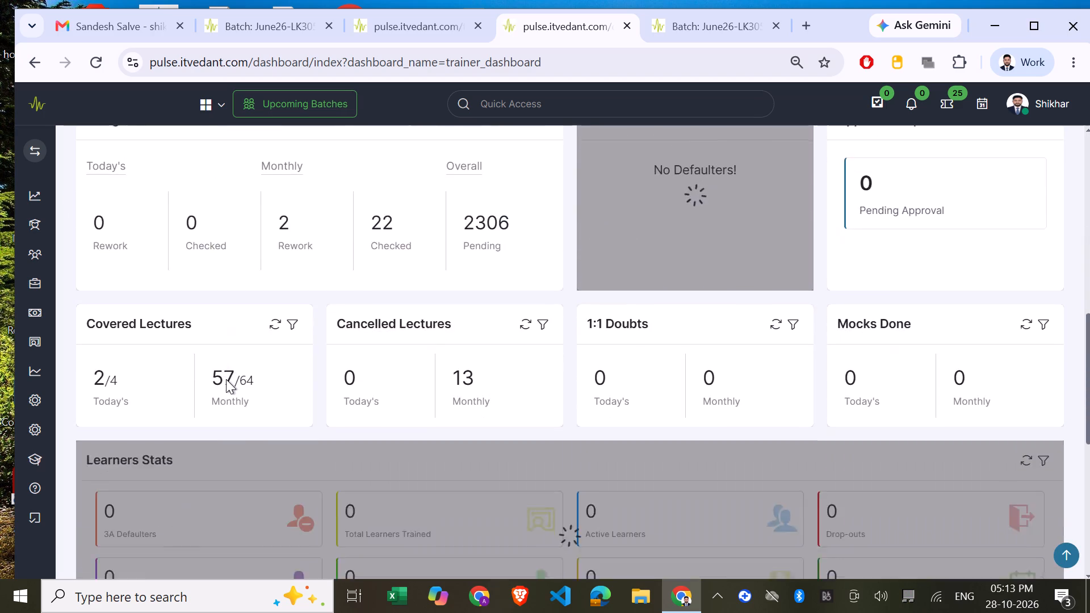
{"action": "scroll", "coordinate": [226, 379], "scroll_direction": "down", "scroll_amount": 6}
{"action": "scroll", "coordinate": [291, 363], "scroll_direction": "down", "scroll_amount": 1}
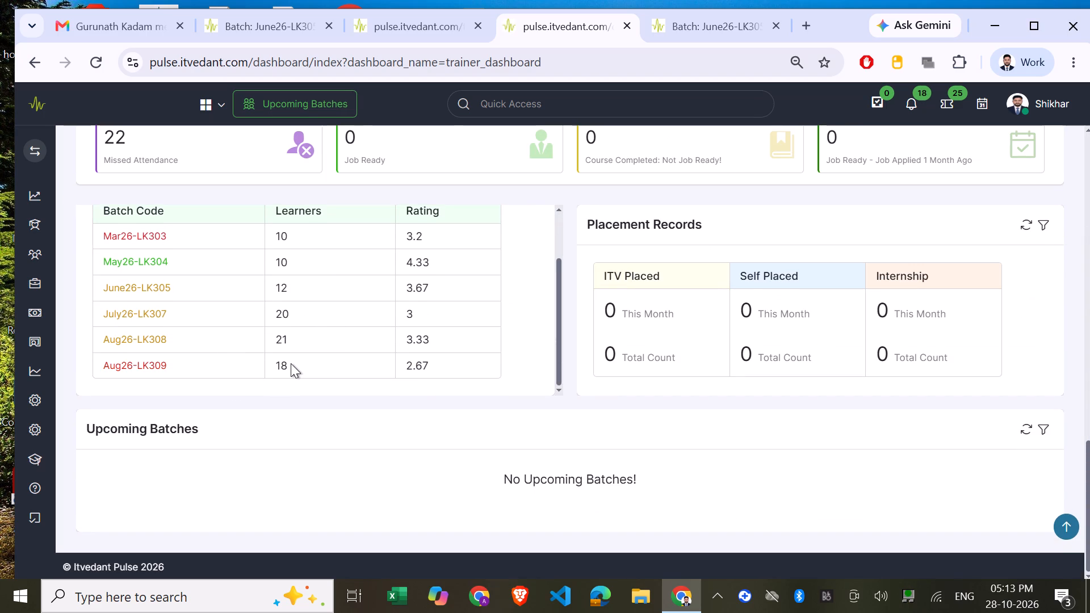
{"action": "scroll", "coordinate": [291, 363], "scroll_direction": "down", "scroll_amount": 2}
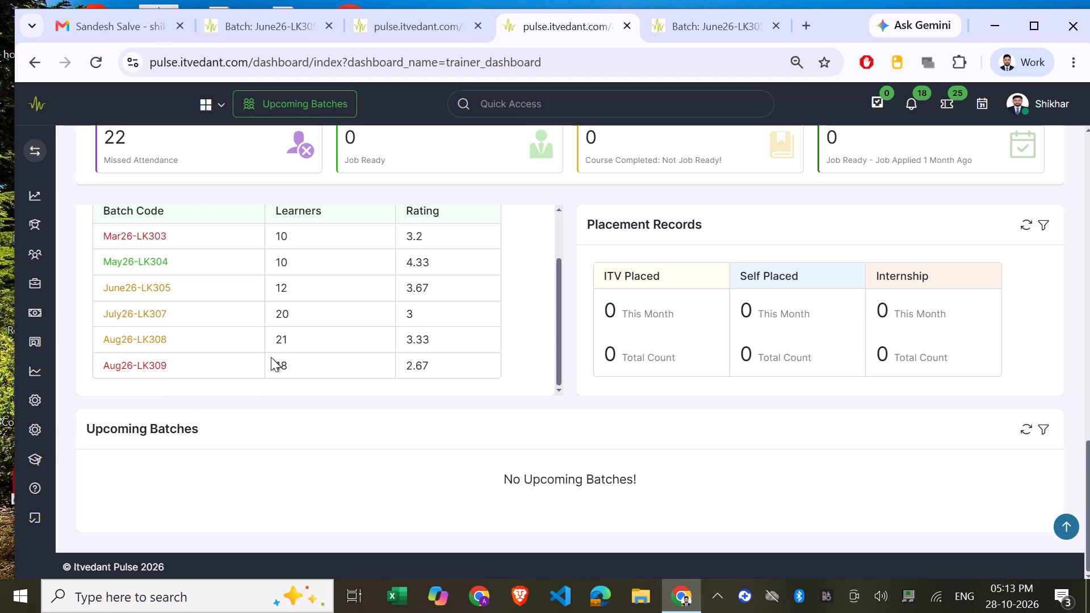
{"action": "scroll", "coordinate": [271, 357], "scroll_direction": "down", "scroll_amount": 1}
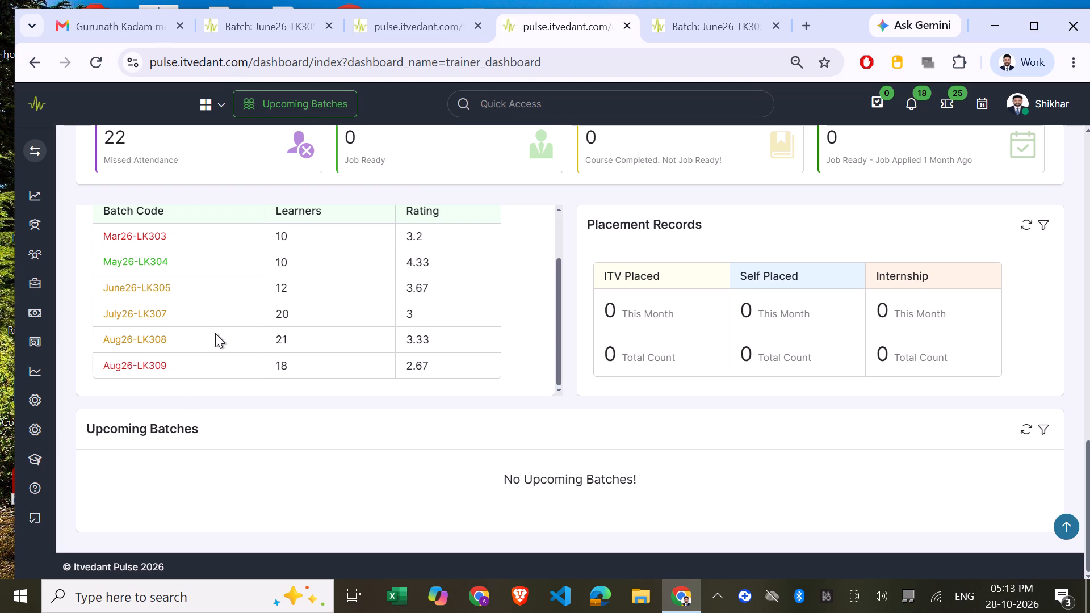
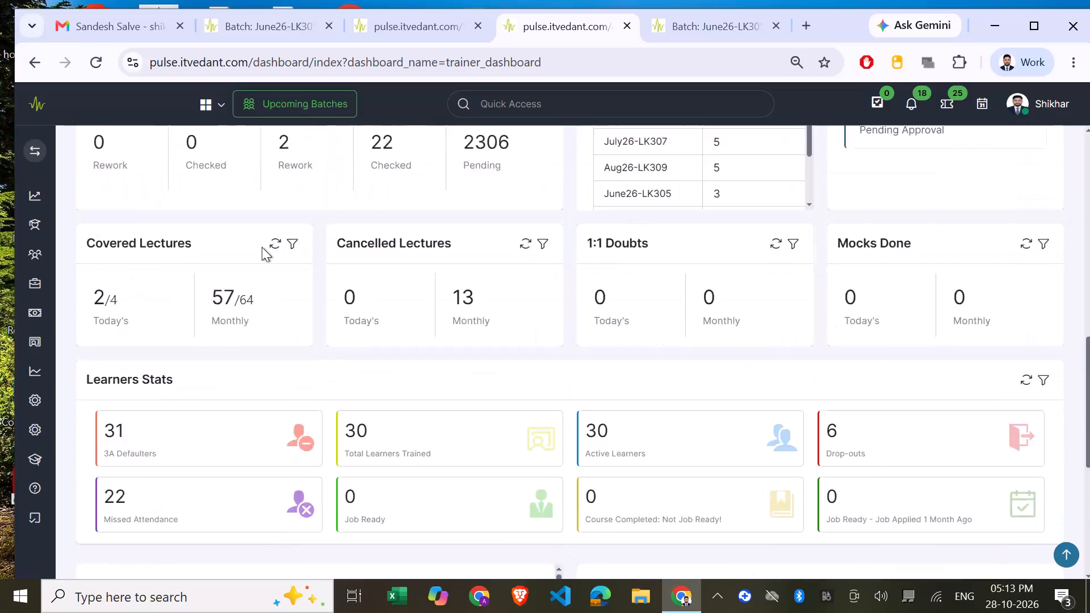
Return to the EX1 attendance form for June26-LK305 and set the start time to 15:18 and end time to 16:55.
{"action": "scroll", "coordinate": [347, 288], "scroll_direction": "up", "scroll_amount": 6}
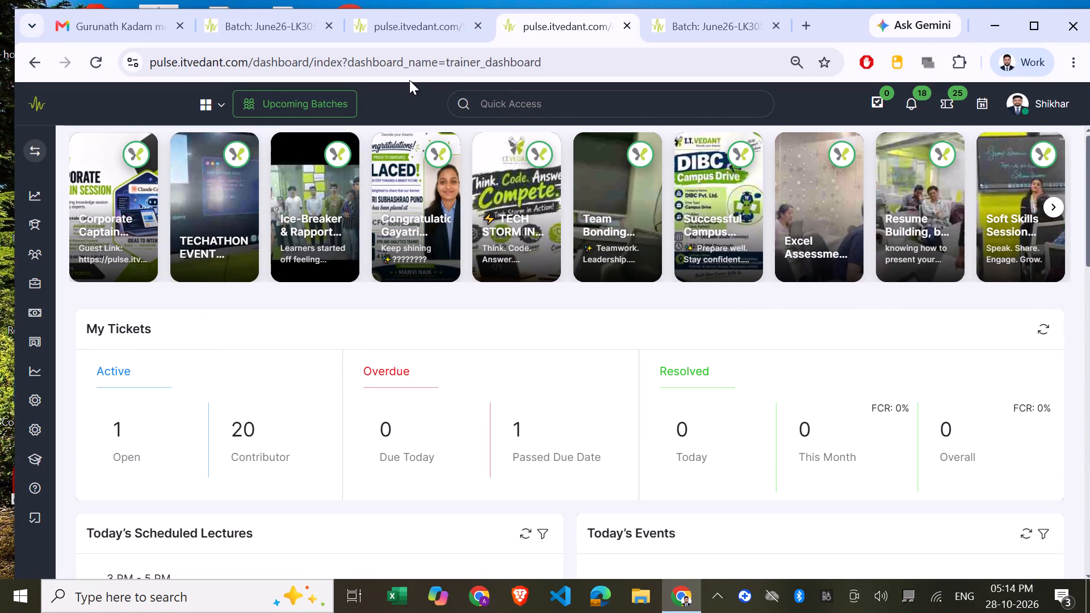
{"action": "left_click", "coordinate": [448, 12]}
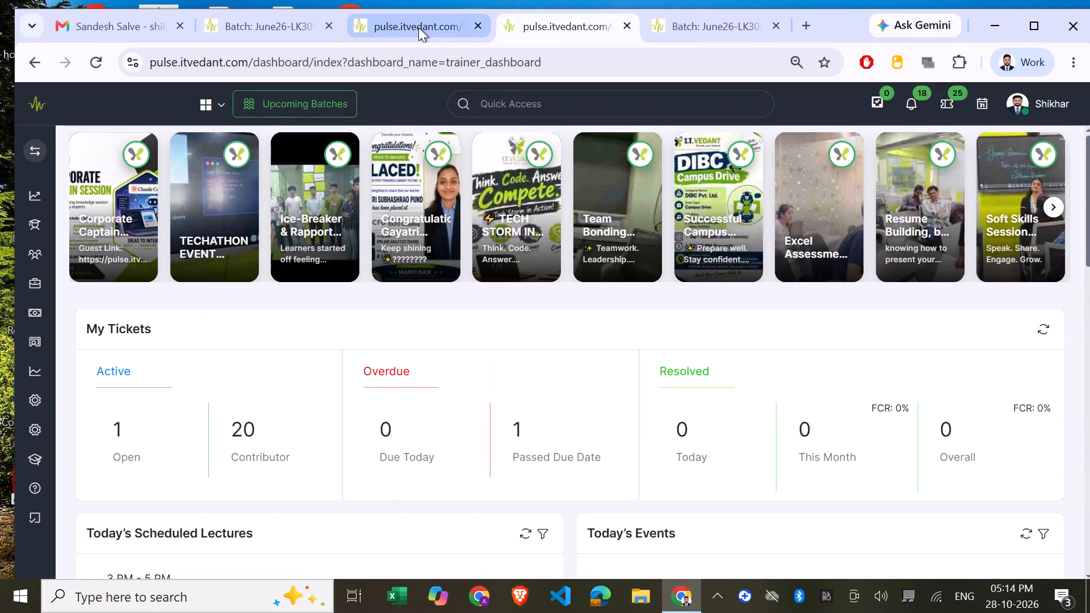
{"action": "left_click", "coordinate": [418, 27]}
{"action": "left_click", "coordinate": [286, 30]}
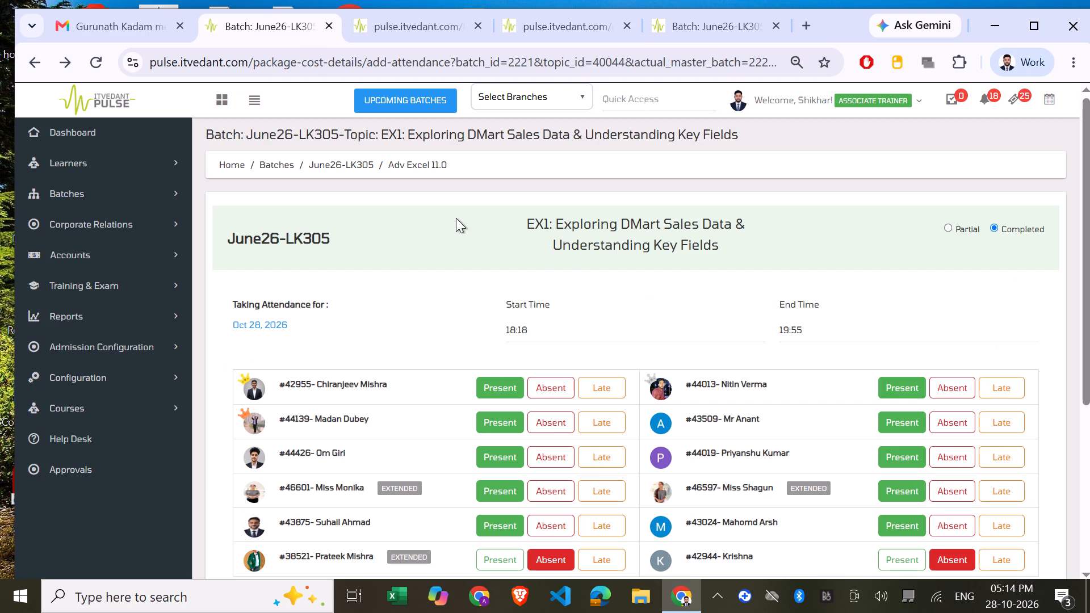
{"action": "left_click", "coordinate": [515, 327]}
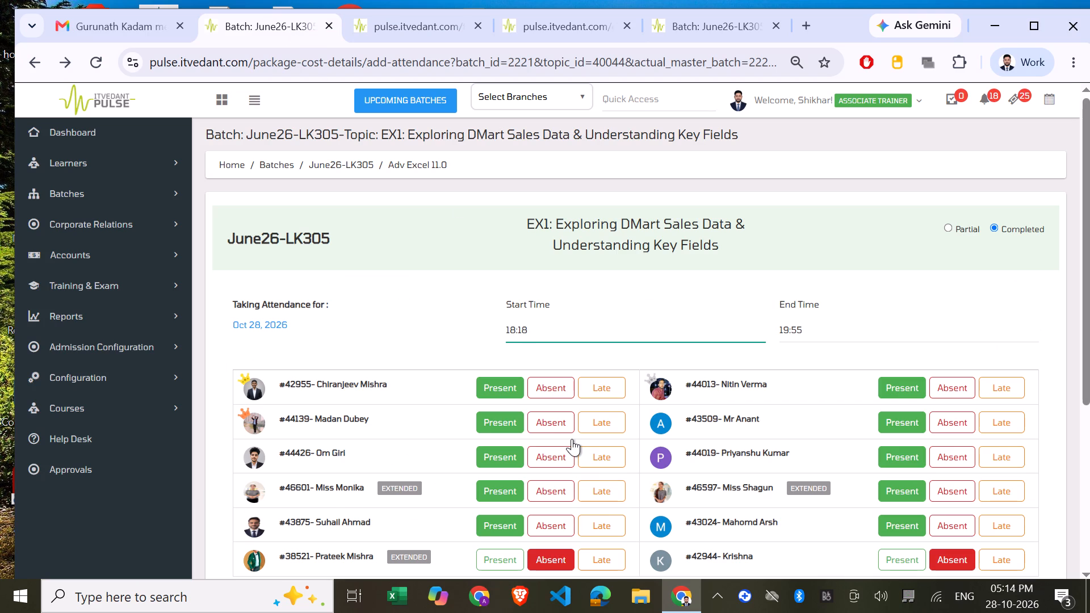
{"action": "key", "text": "BackSpace"}
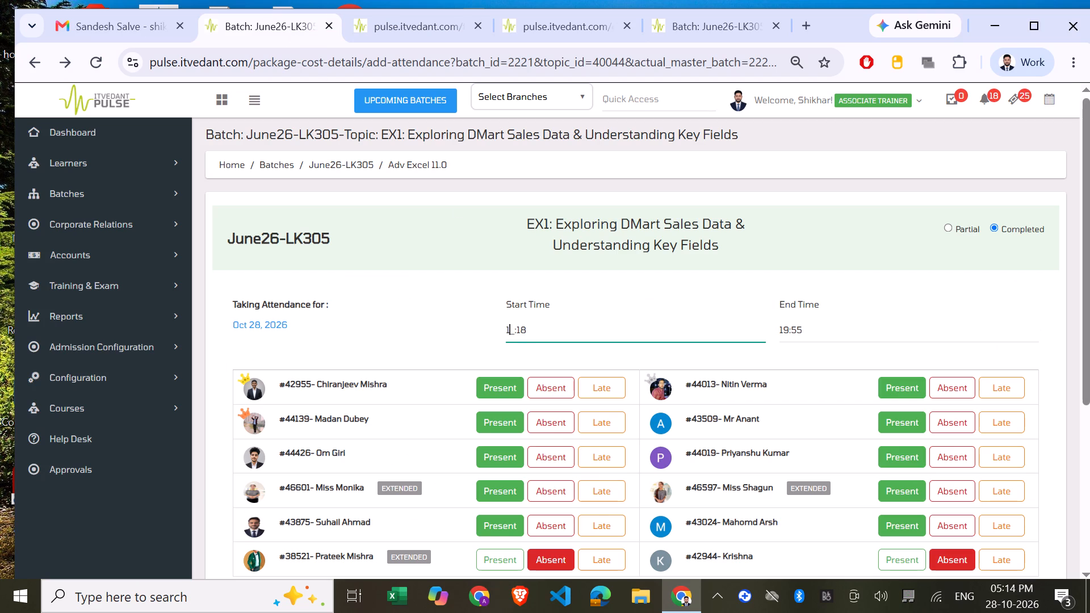
{"action": "key", "text": "5"}
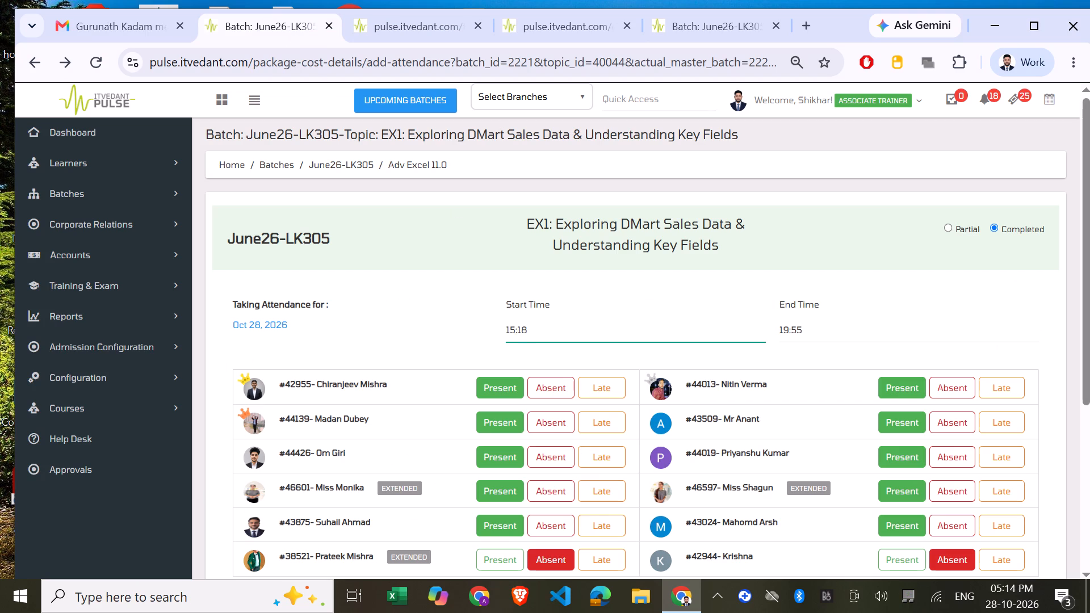
{"action": "left_click", "coordinate": [789, 332]}
{"action": "key", "text": "BackSpace"}
{"action": "key", "text": "6"}
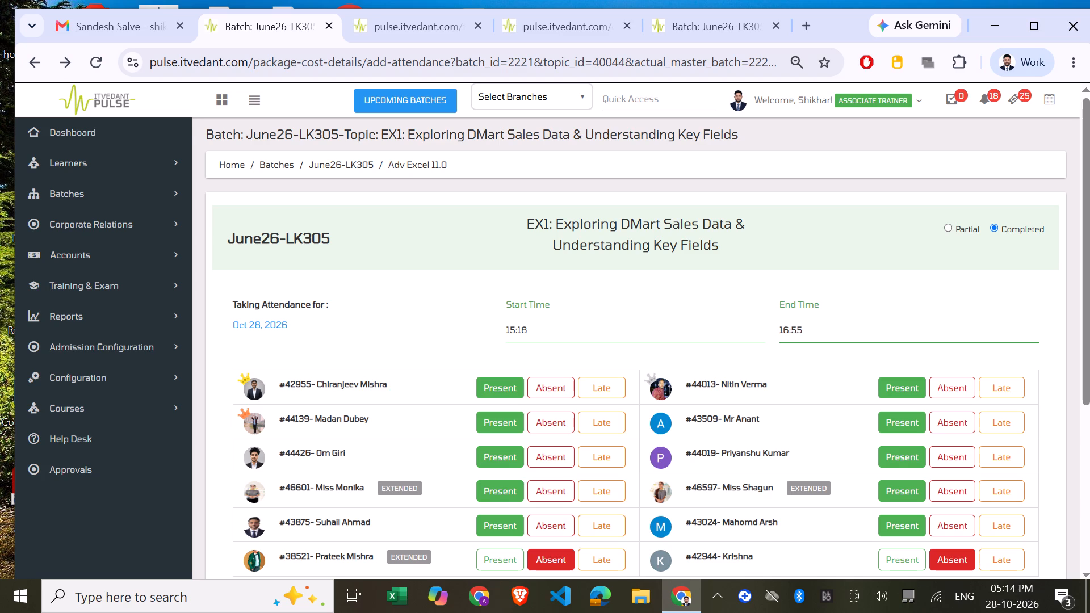
Save and confirm the EX1 lecture attendance for batch June26-LK305.
{"action": "scroll", "coordinate": [807, 375], "scroll_direction": "down", "scroll_amount": 3}
{"action": "left_click", "coordinate": [1012, 467]}
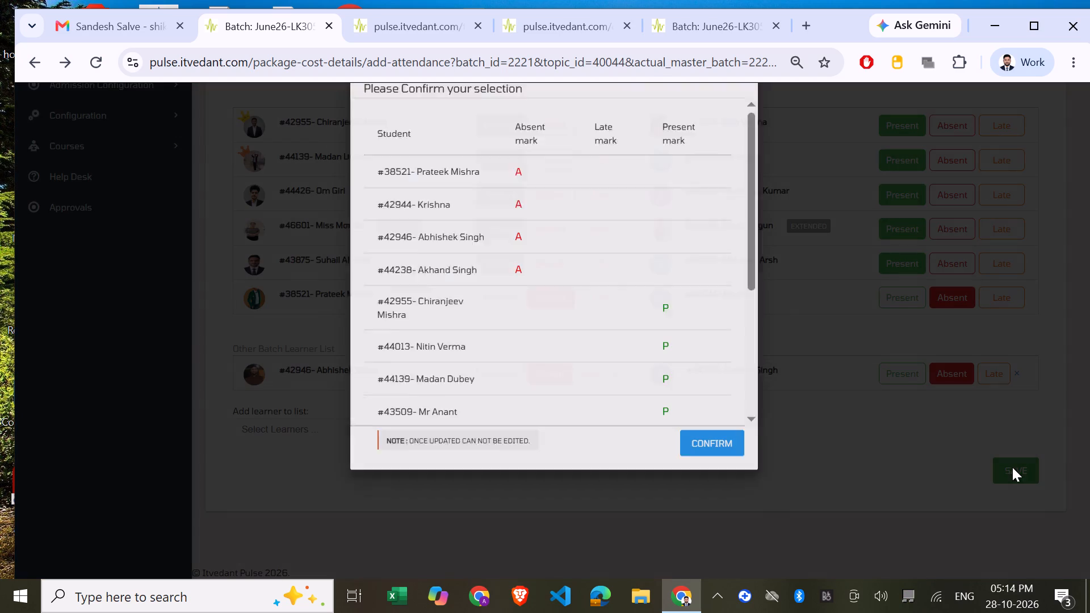
{"action": "left_click", "coordinate": [736, 479]}
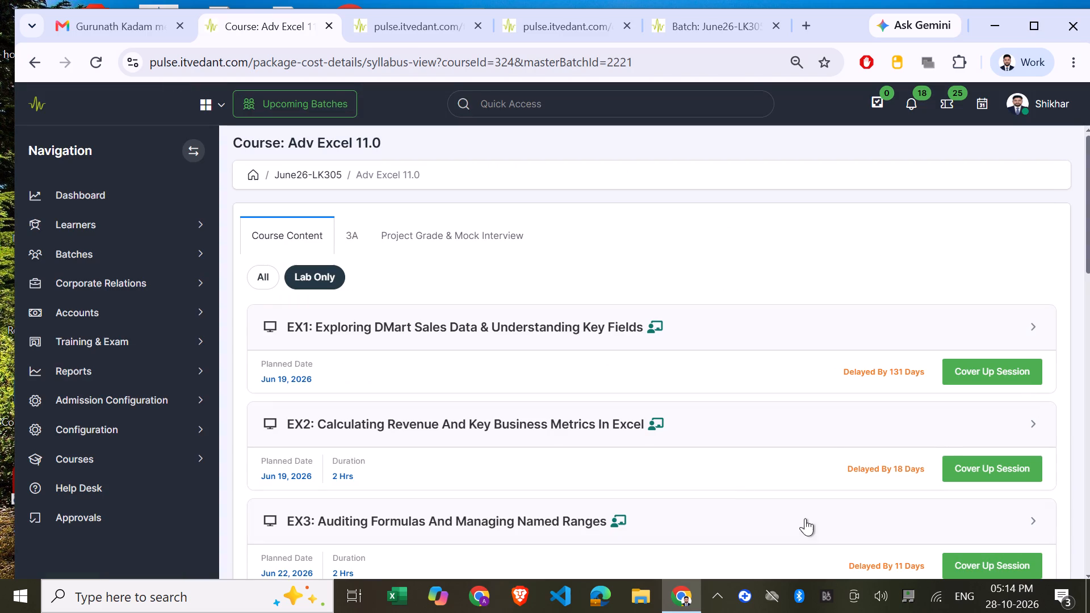
Review the Adv Excel 11.0 lab sessions from EX1 through the extra sessions, and reload the course page.
{"action": "scroll", "coordinate": [847, 598], "scroll_direction": "down", "scroll_amount": 1}
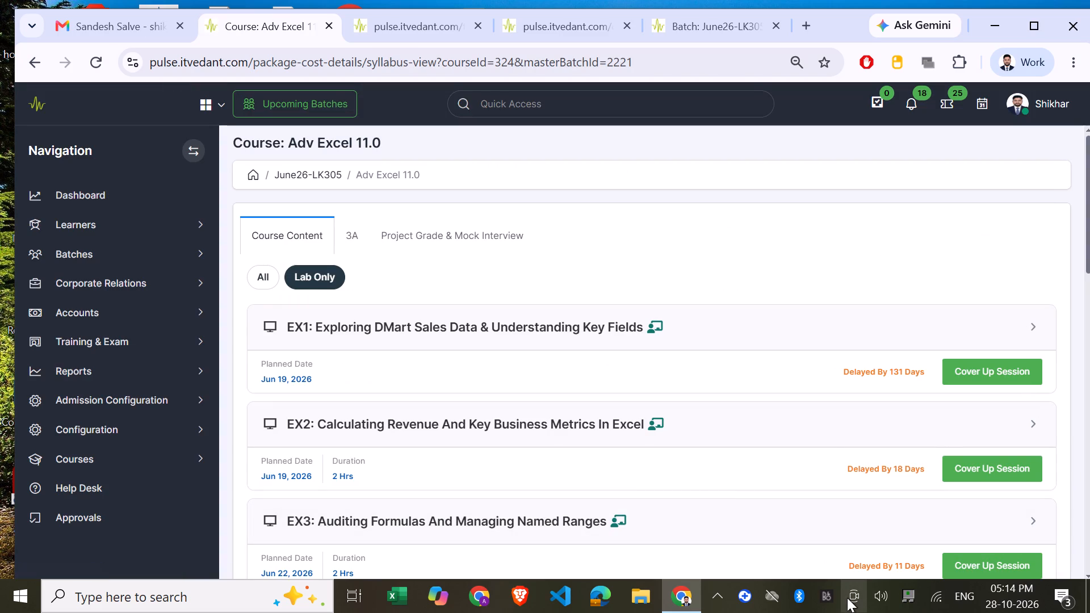
{"action": "scroll", "coordinate": [847, 598], "scroll_direction": "down", "scroll_amount": 1}
{"action": "scroll", "coordinate": [820, 486], "scroll_direction": "down", "scroll_amount": 5}
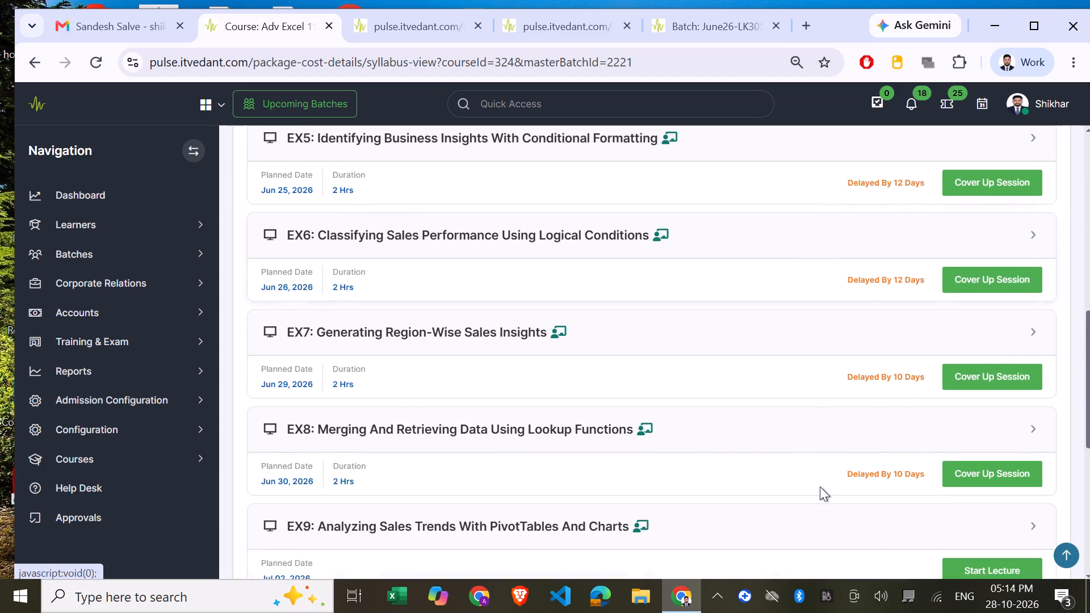
{"action": "scroll", "coordinate": [820, 486], "scroll_direction": "down", "scroll_amount": 4}
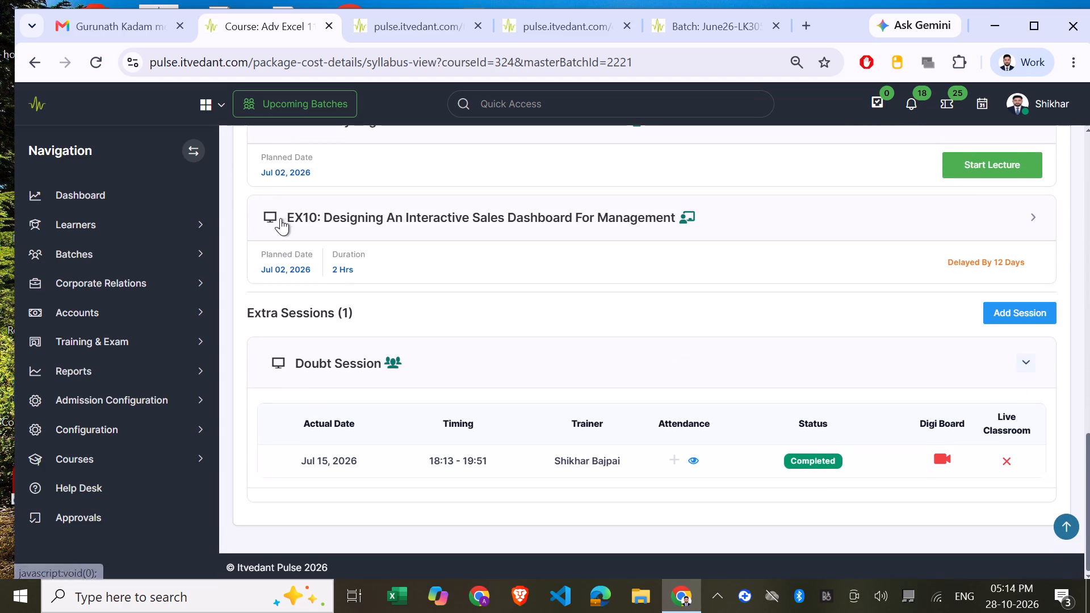
{"action": "left_click", "coordinate": [89, 60]}
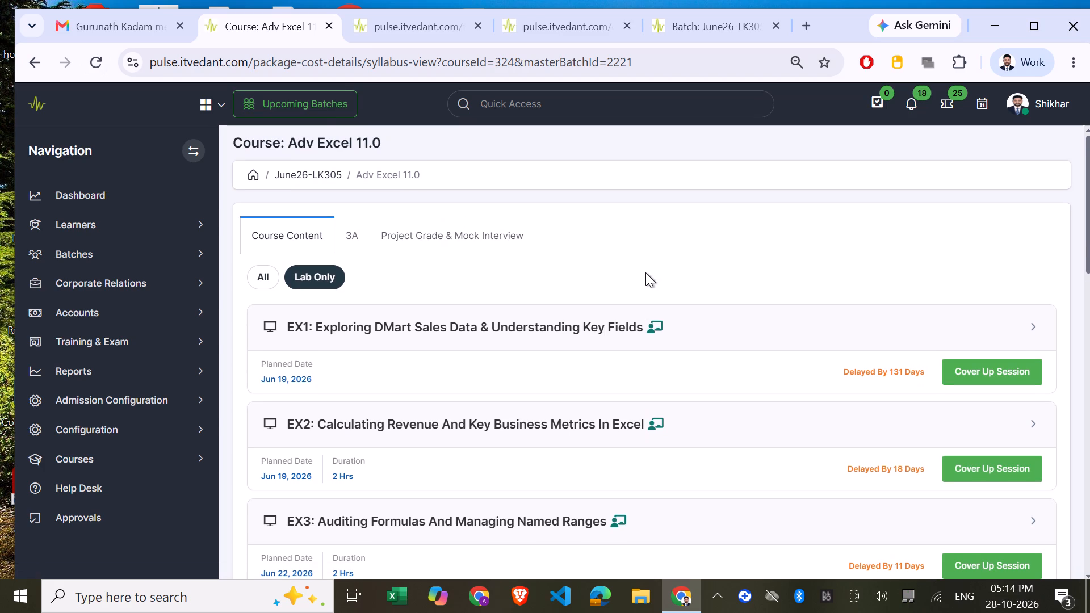
View the batch's 3A records and its Project Grade & Mock Interview table.
{"action": "left_click", "coordinate": [355, 236]}
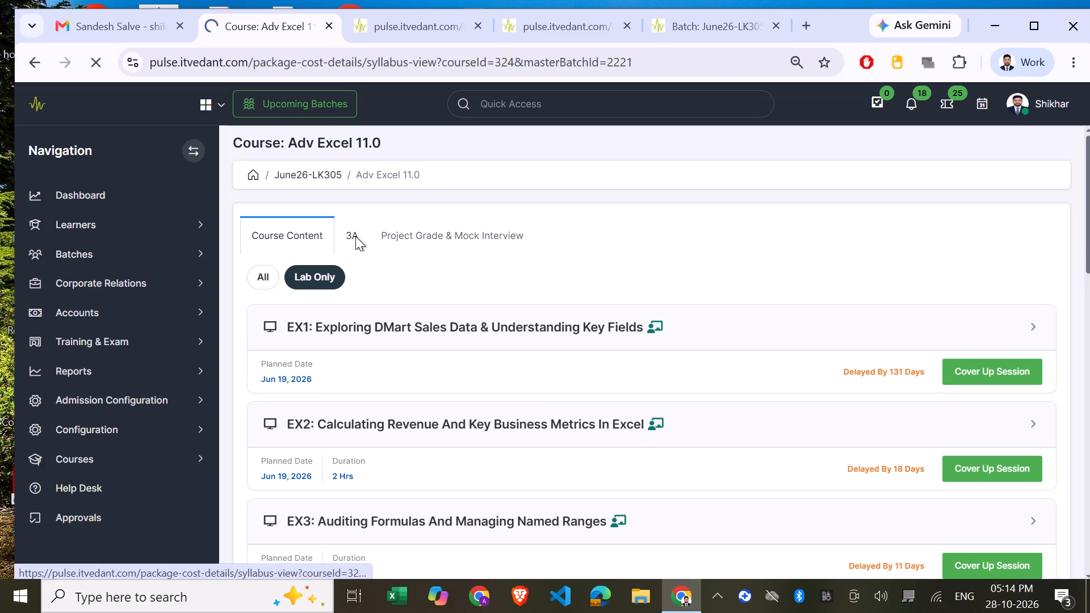
{"action": "left_click", "coordinate": [456, 238]}
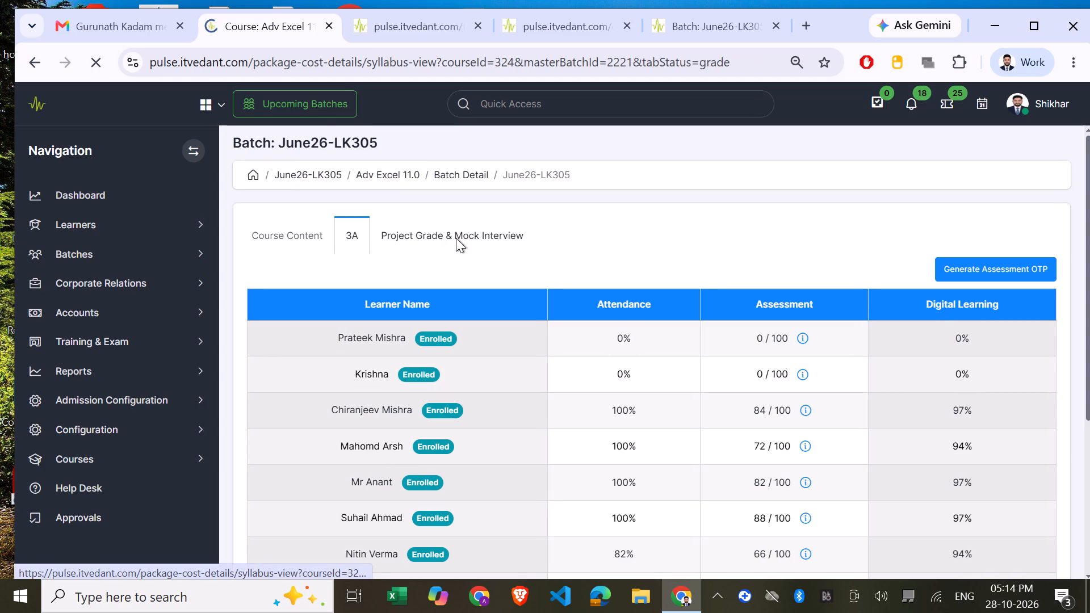
{"action": "left_click", "coordinate": [697, 315]}
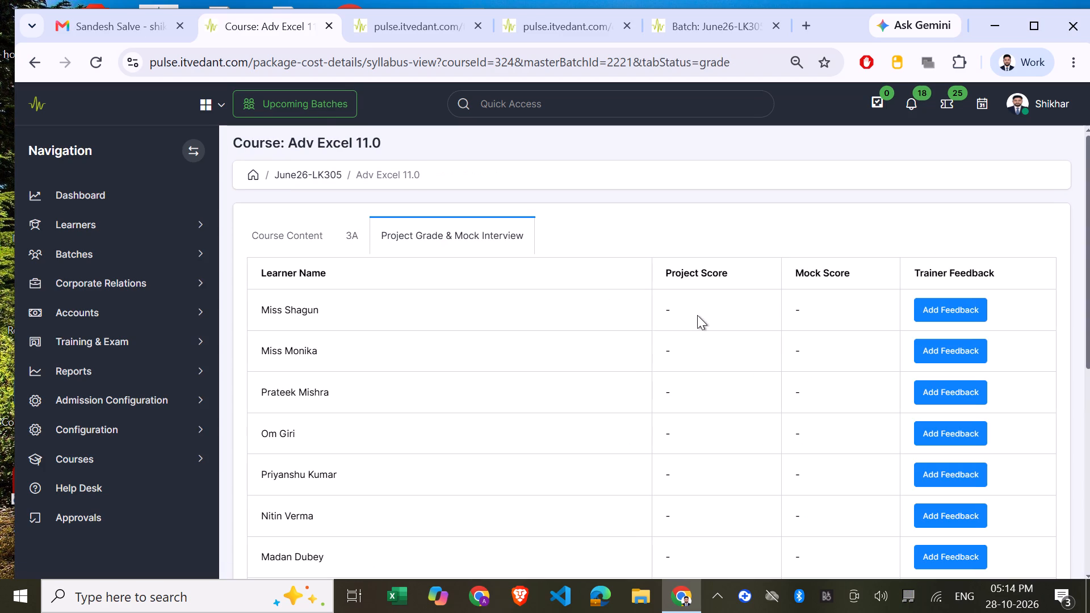
Open the trainer feedback form for the first listed learner, examine its ratings, checklist and skill-level sections, and close it unsubmitted.
{"action": "left_click", "coordinate": [935, 321]}
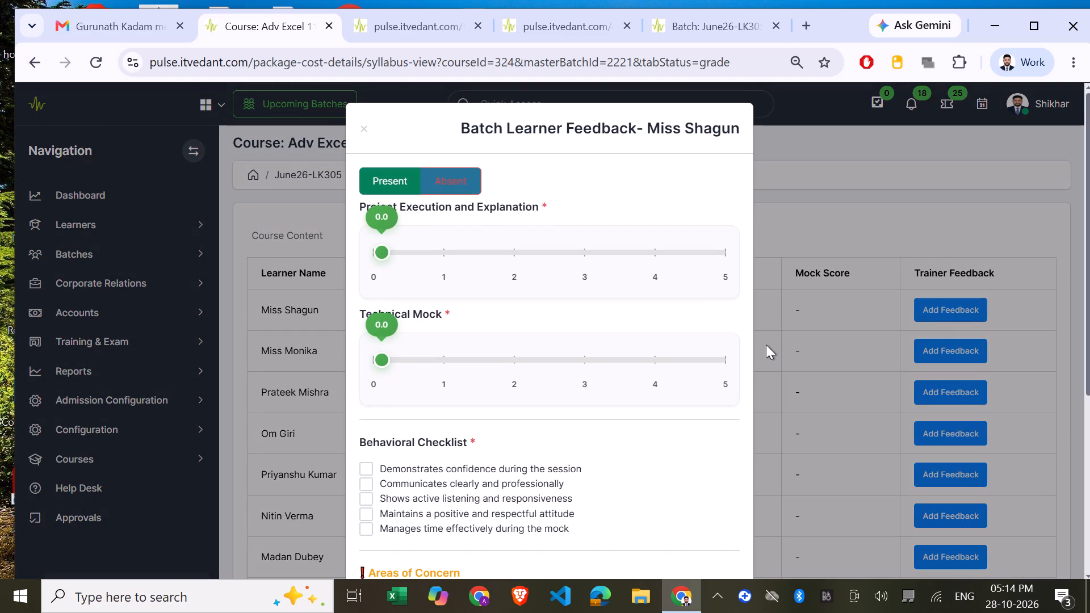
{"action": "scroll", "coordinate": [614, 292], "scroll_direction": "down", "scroll_amount": 4}
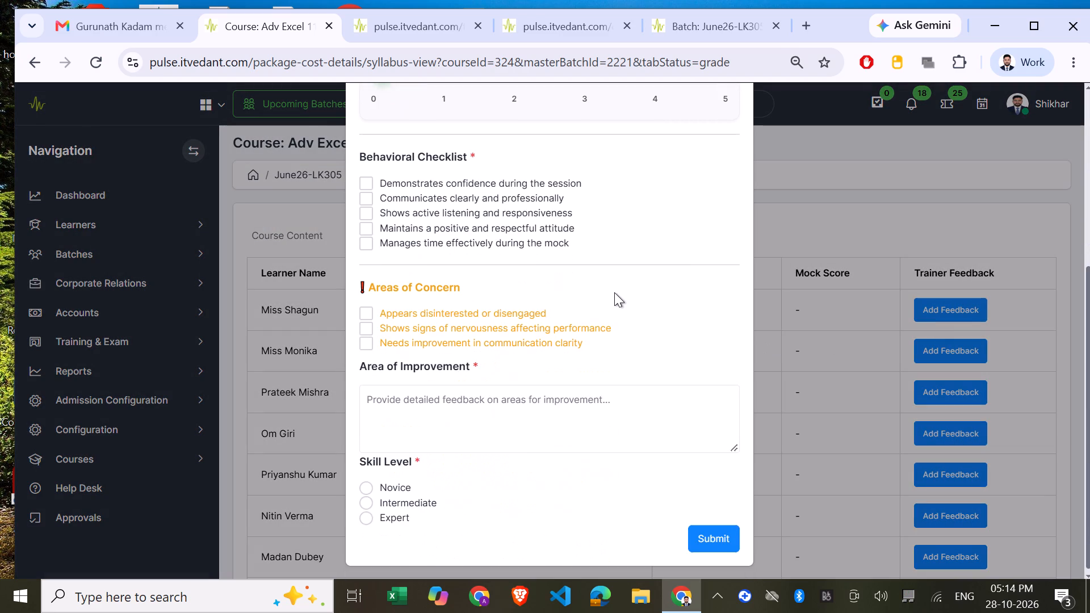
{"action": "scroll", "coordinate": [614, 292], "scroll_direction": "down", "scroll_amount": 2}
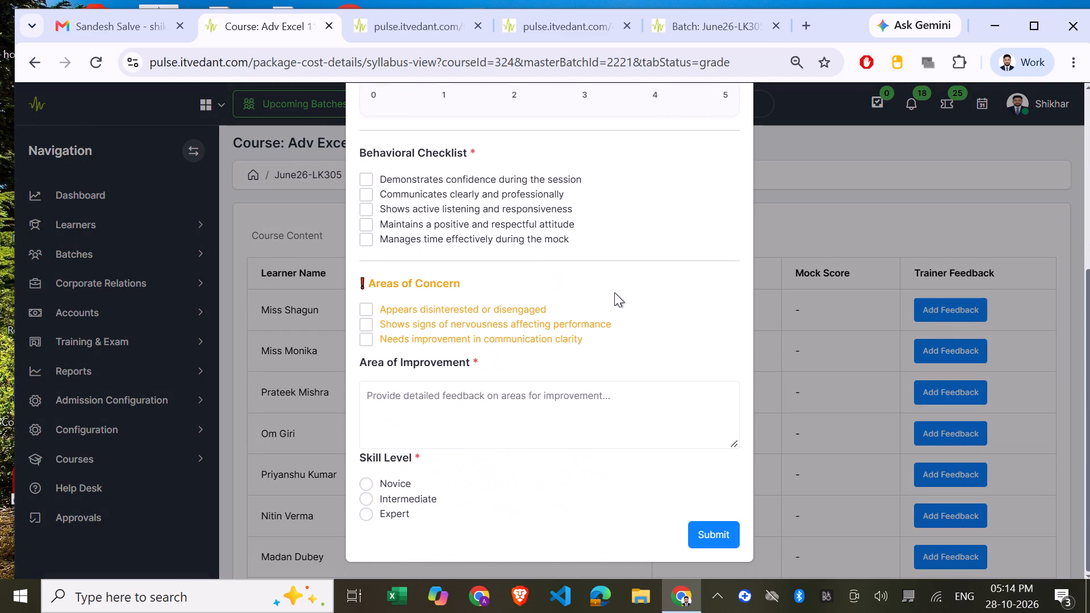
{"action": "scroll", "coordinate": [614, 292], "scroll_direction": "up", "scroll_amount": 3}
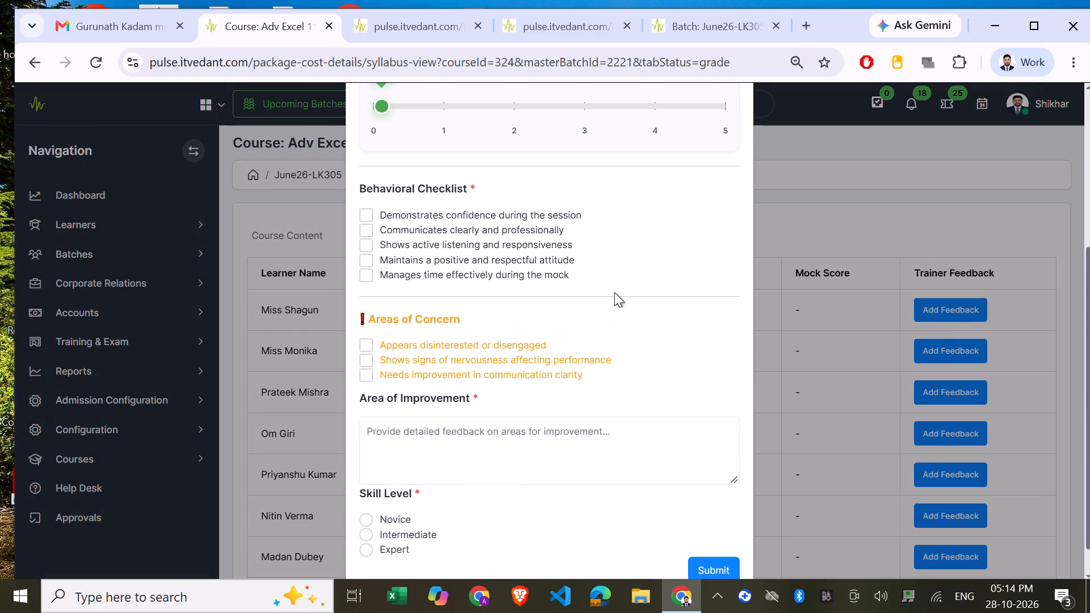
{"action": "scroll", "coordinate": [614, 292], "scroll_direction": "up", "scroll_amount": 1}
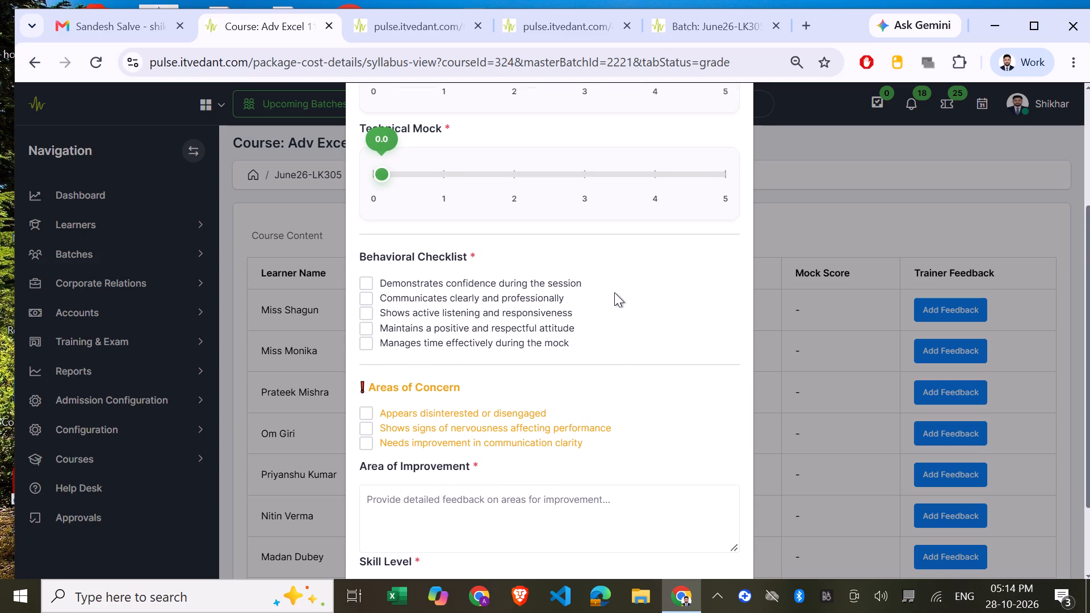
{"action": "scroll", "coordinate": [614, 292], "scroll_direction": "up", "scroll_amount": 3}
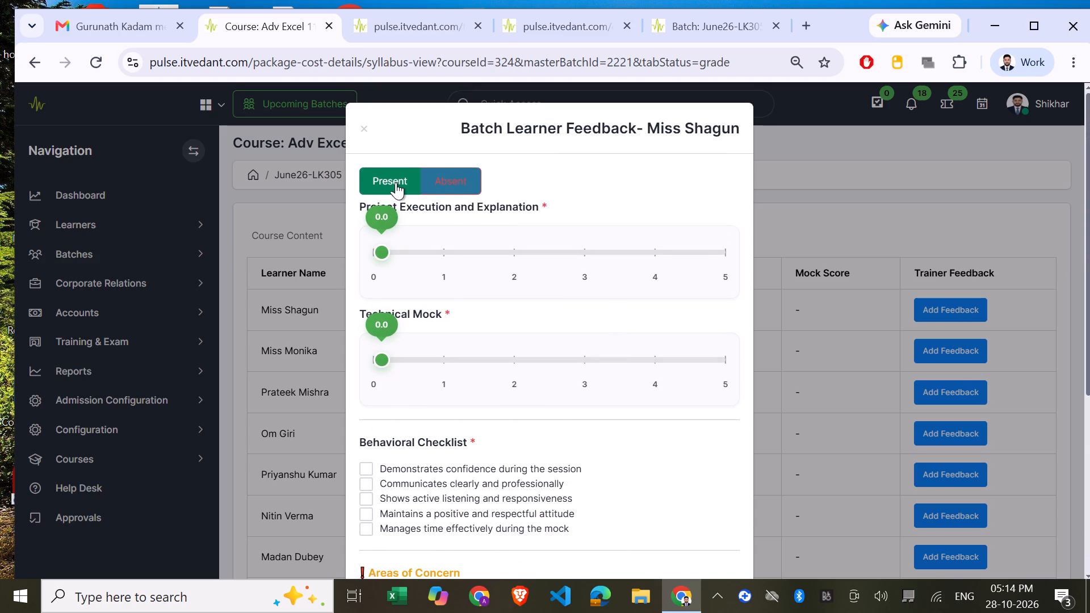
{"action": "left_click", "coordinate": [853, 187]}
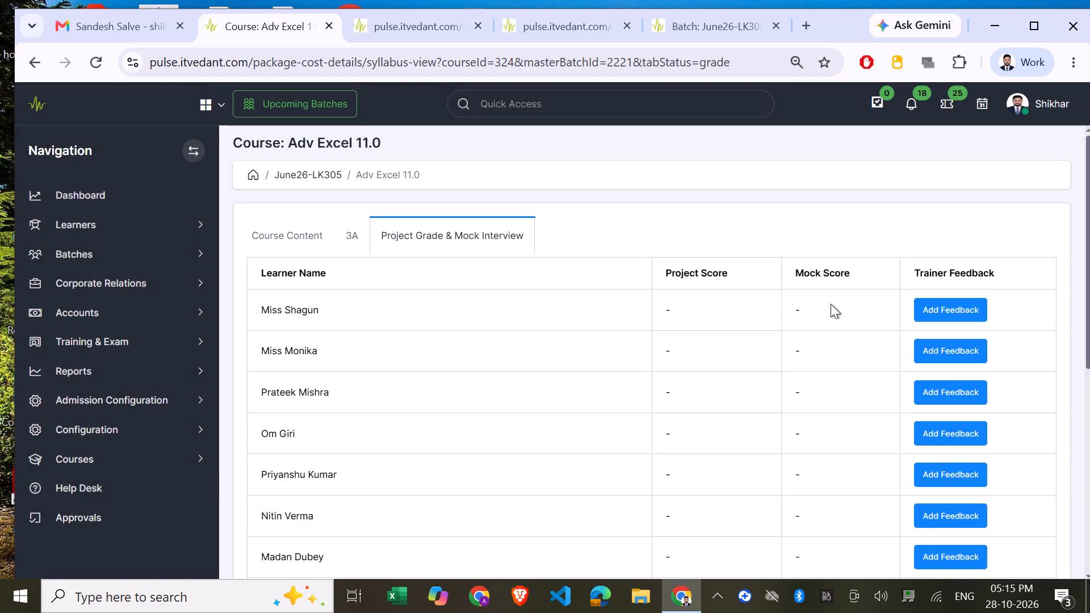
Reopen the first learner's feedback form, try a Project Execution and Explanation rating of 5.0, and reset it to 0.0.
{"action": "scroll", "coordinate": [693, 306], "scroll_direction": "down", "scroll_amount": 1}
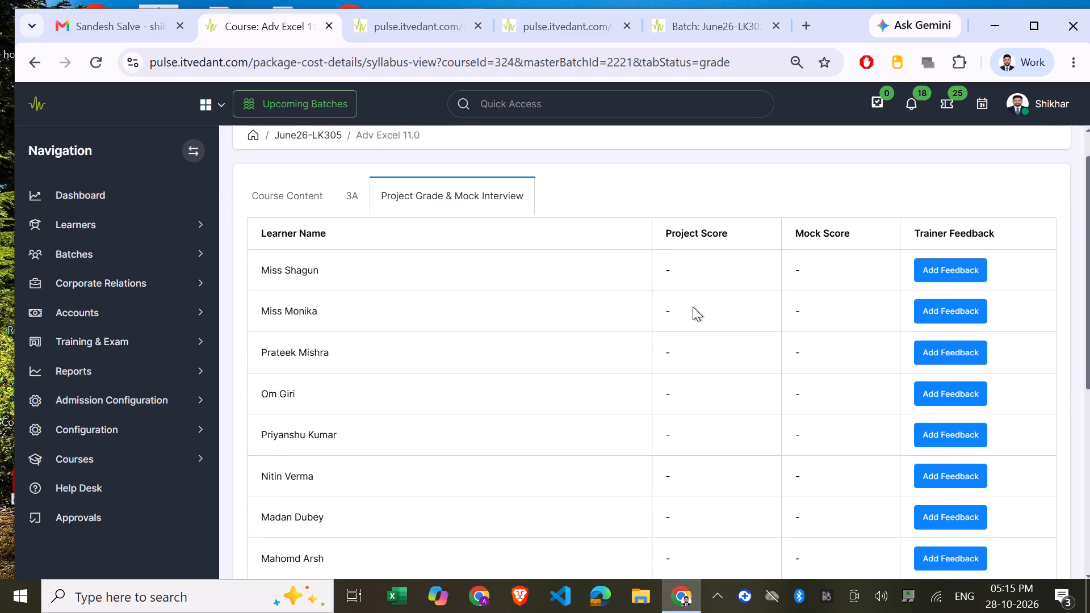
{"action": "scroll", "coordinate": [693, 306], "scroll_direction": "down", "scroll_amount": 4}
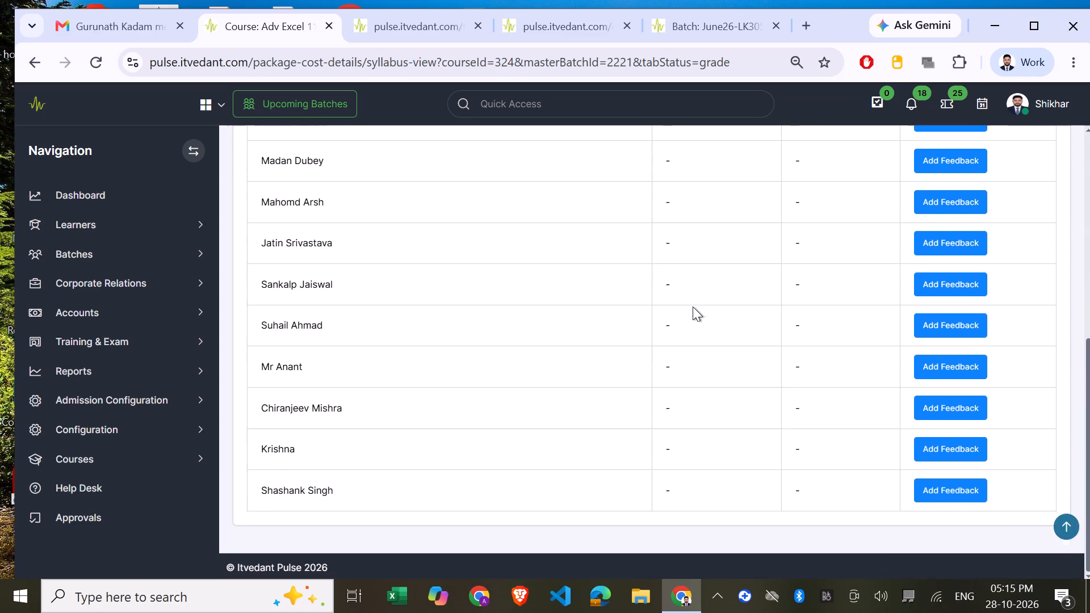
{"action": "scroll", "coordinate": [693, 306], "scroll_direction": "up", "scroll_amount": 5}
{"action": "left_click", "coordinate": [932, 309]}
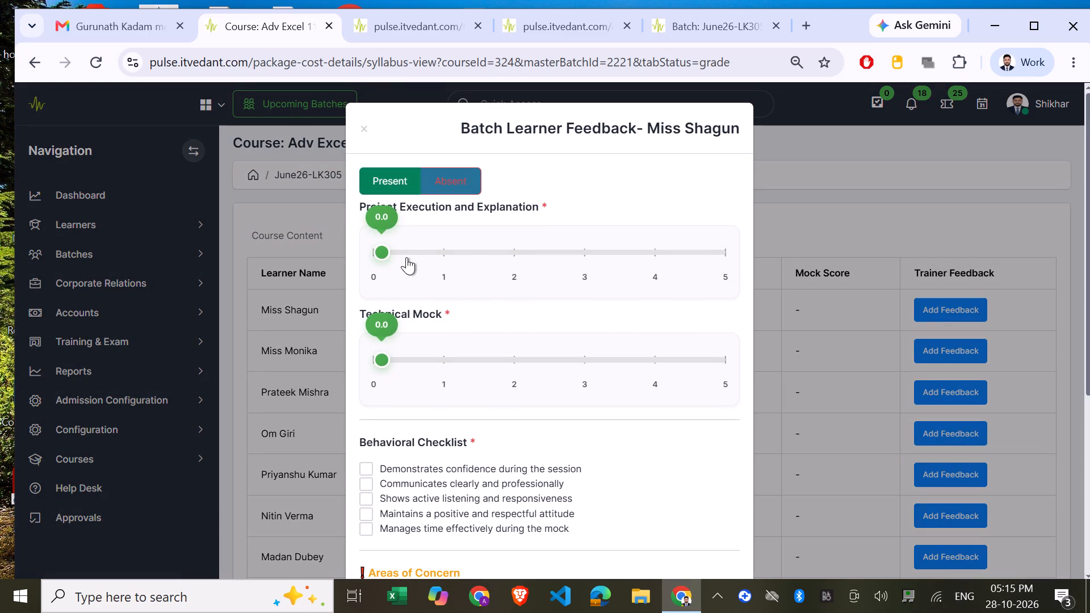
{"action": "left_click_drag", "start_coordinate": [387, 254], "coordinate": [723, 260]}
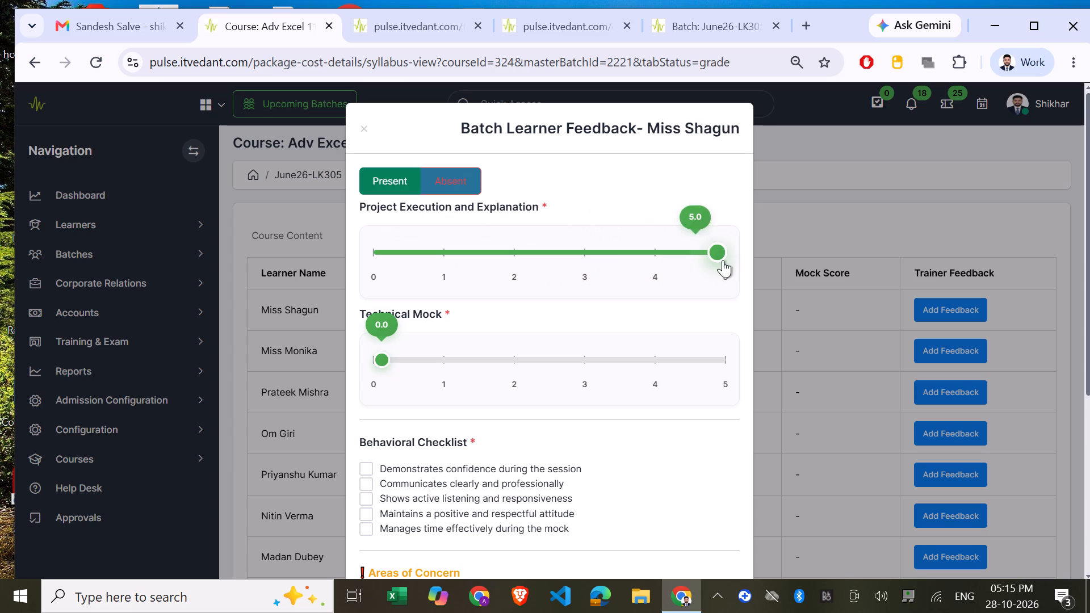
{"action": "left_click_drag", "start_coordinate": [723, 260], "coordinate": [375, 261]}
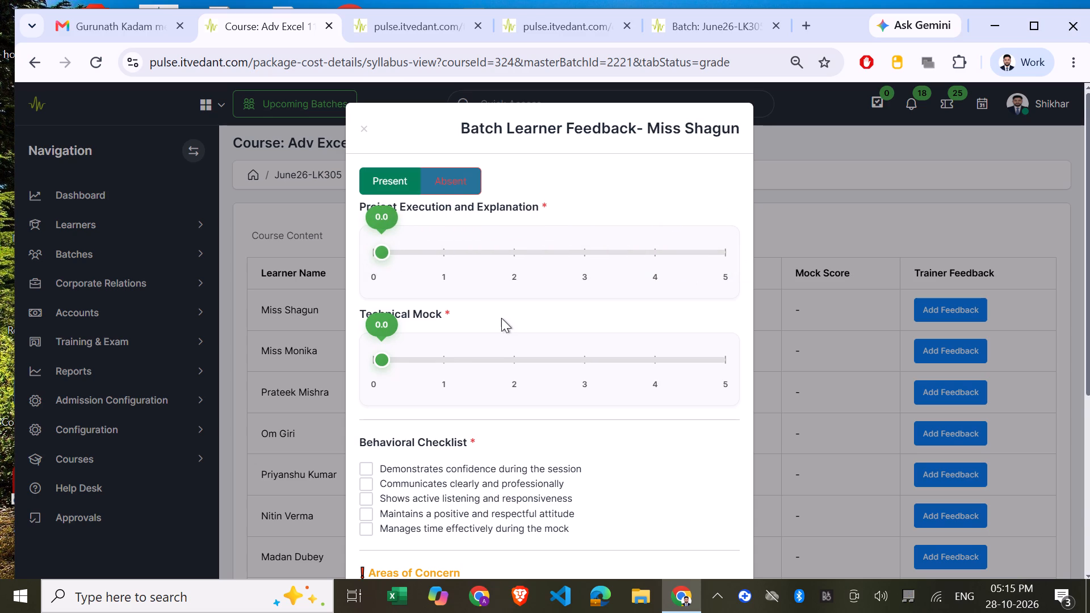
Examine the feedback form's Behavioral Checklist, Areas of Concern, Area of Improvement and Skill Level sections.
{"action": "scroll", "coordinate": [501, 318], "scroll_direction": "down", "scroll_amount": 3}
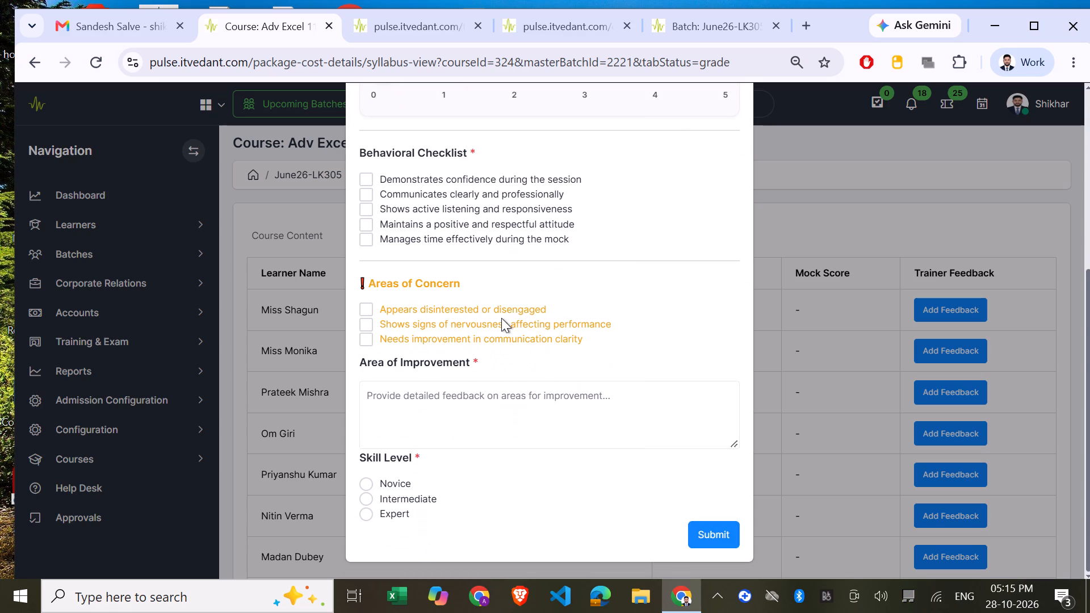